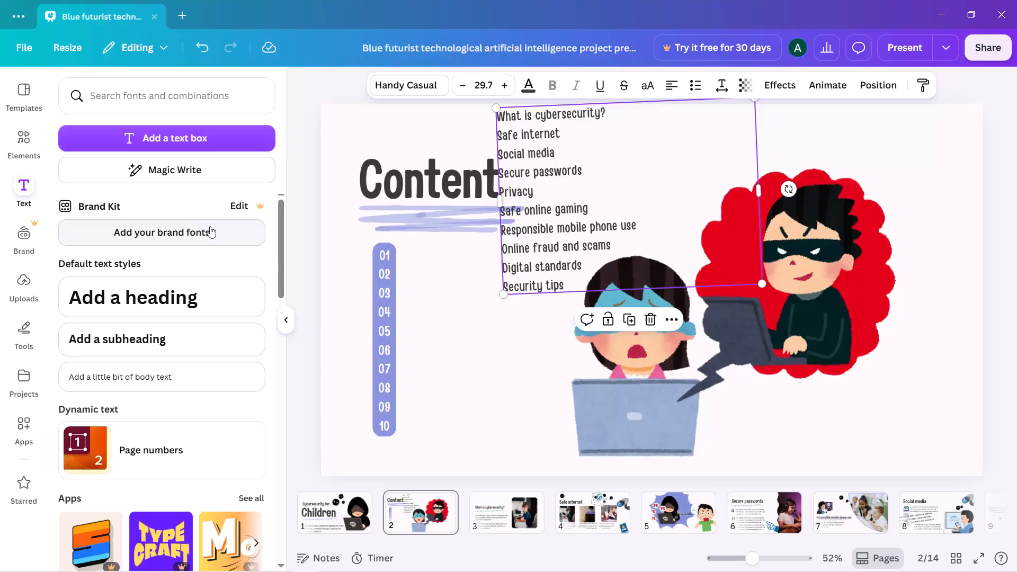
Replace all pages of the presentation with the 10-page Red and Blue Modern Cyber Security Presentation template.
scroll(272, 298, down, 4)
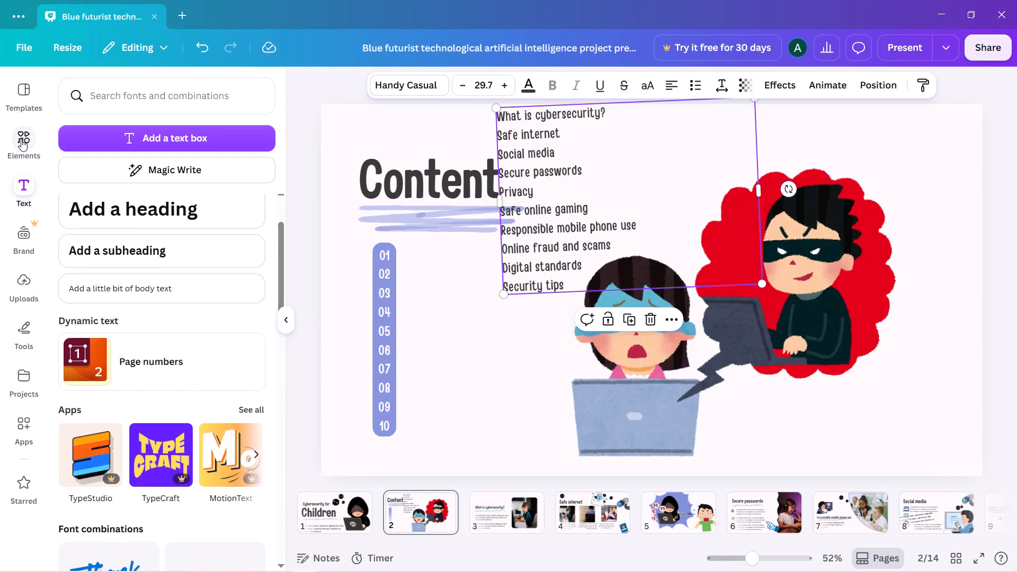
click(32, 103)
scroll(201, 395, down, 5)
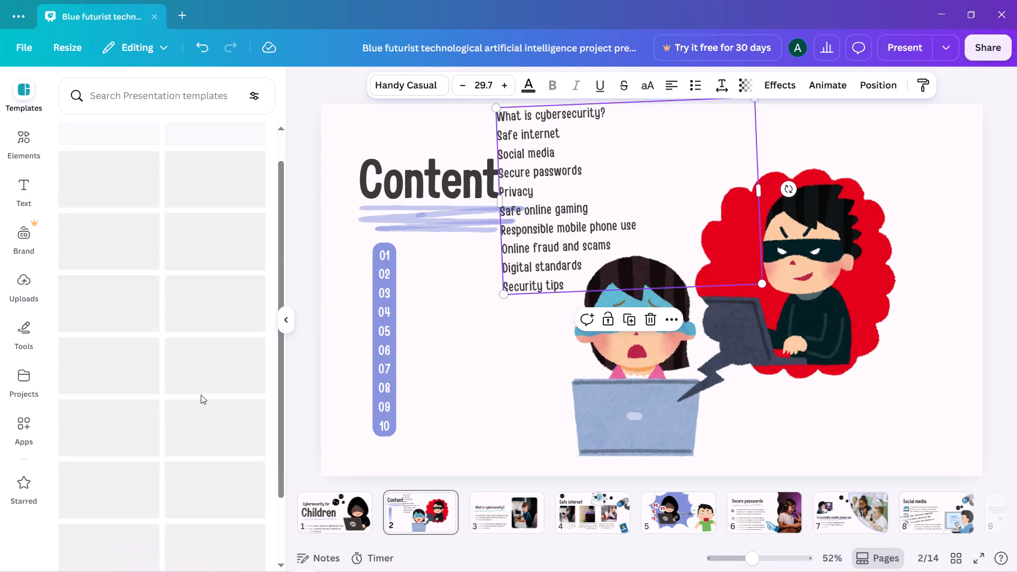
scroll(194, 382, down, 4)
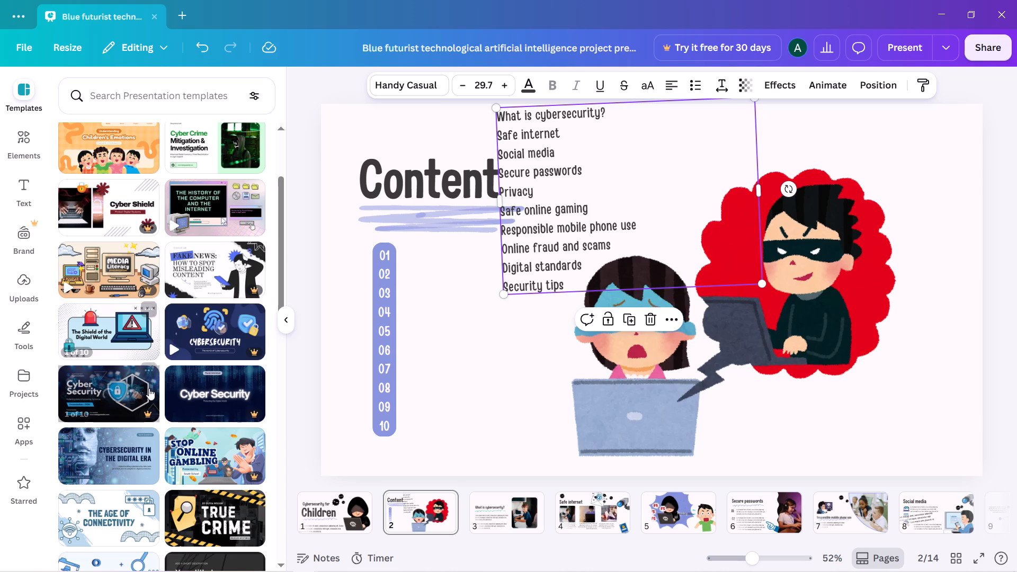
click(140, 341)
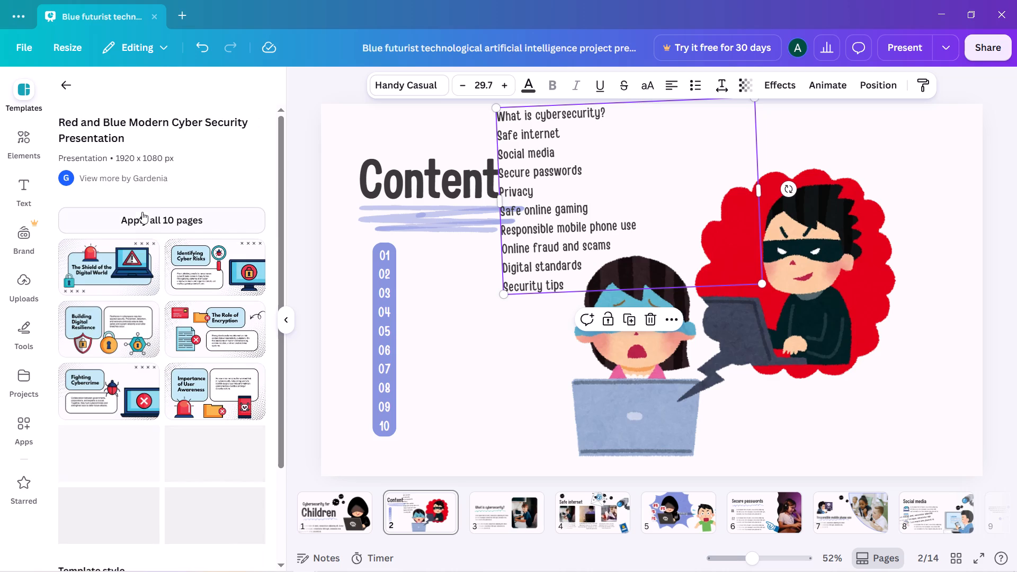
click(141, 218)
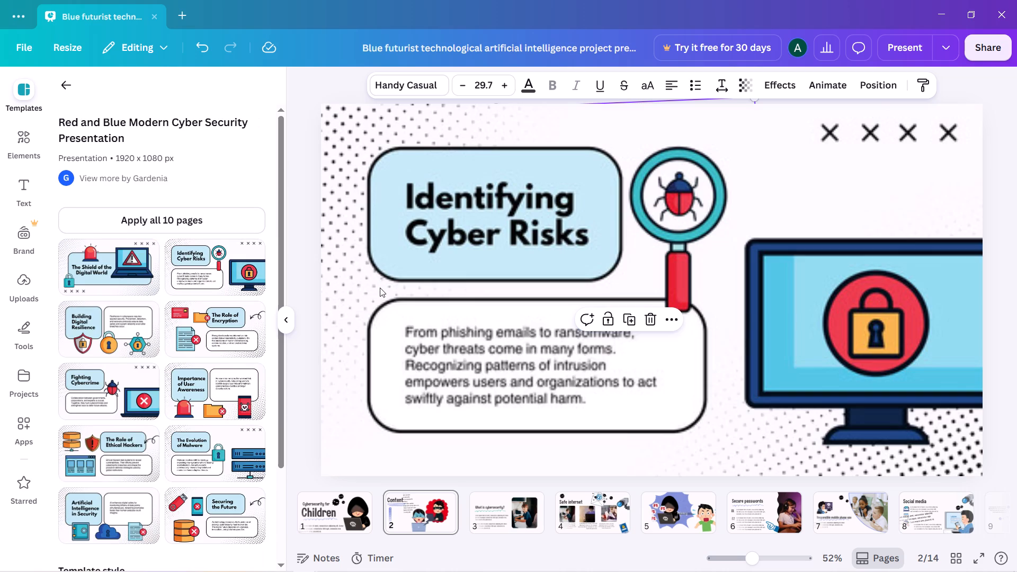
click(245, 224)
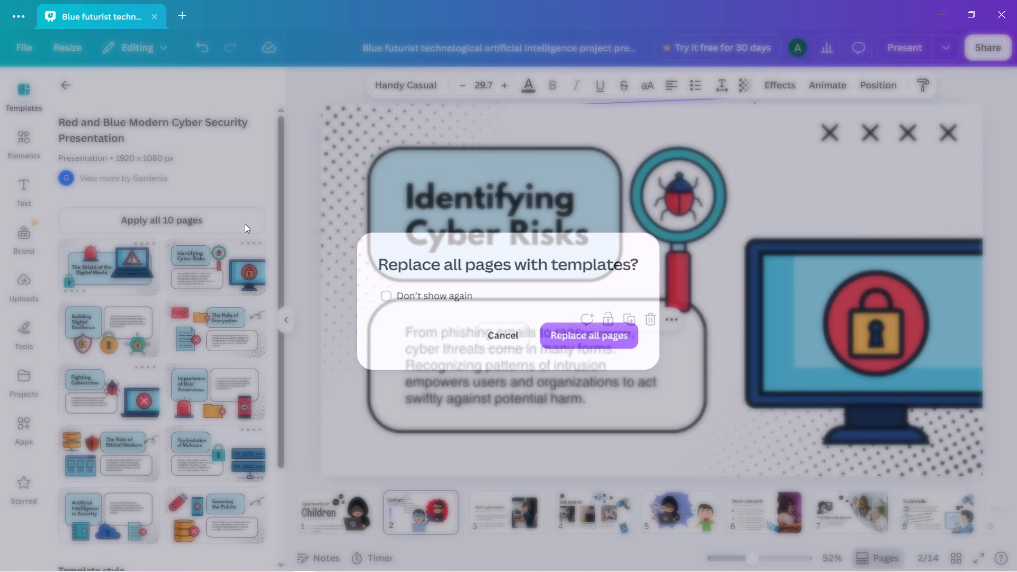
click(126, 218)
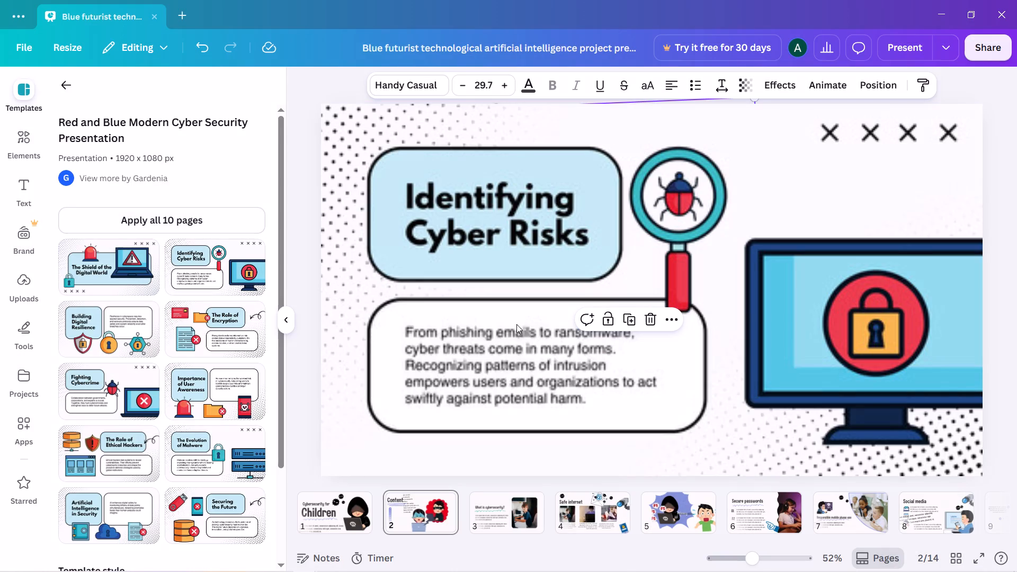
click(570, 338)
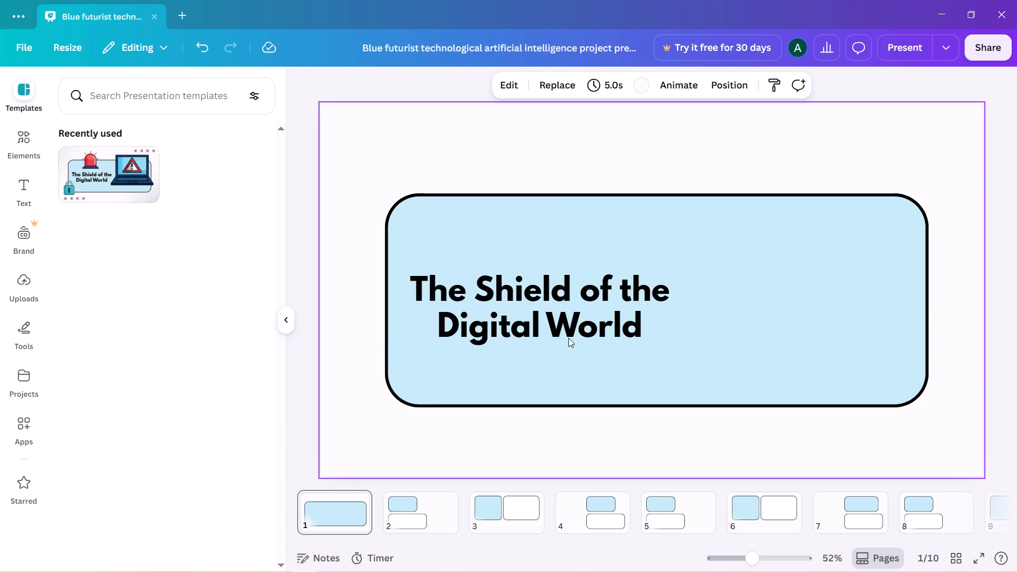
Move the lower row of four X marks on page 1 toward the slide's centre, just below the blue box.
click(284, 323)
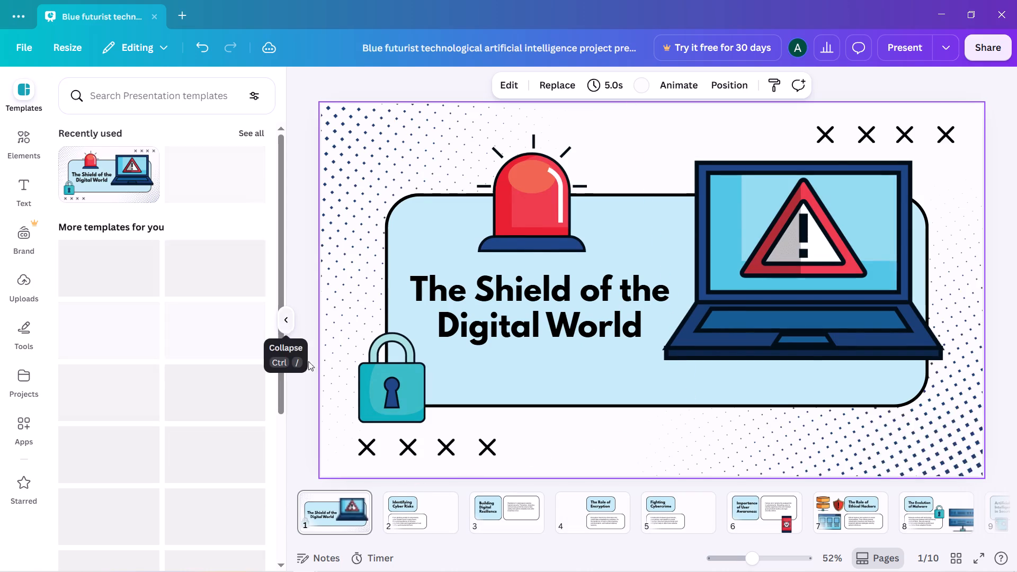
drag(296, 372, 278, 375)
click(323, 458)
drag(324, 449, 356, 449)
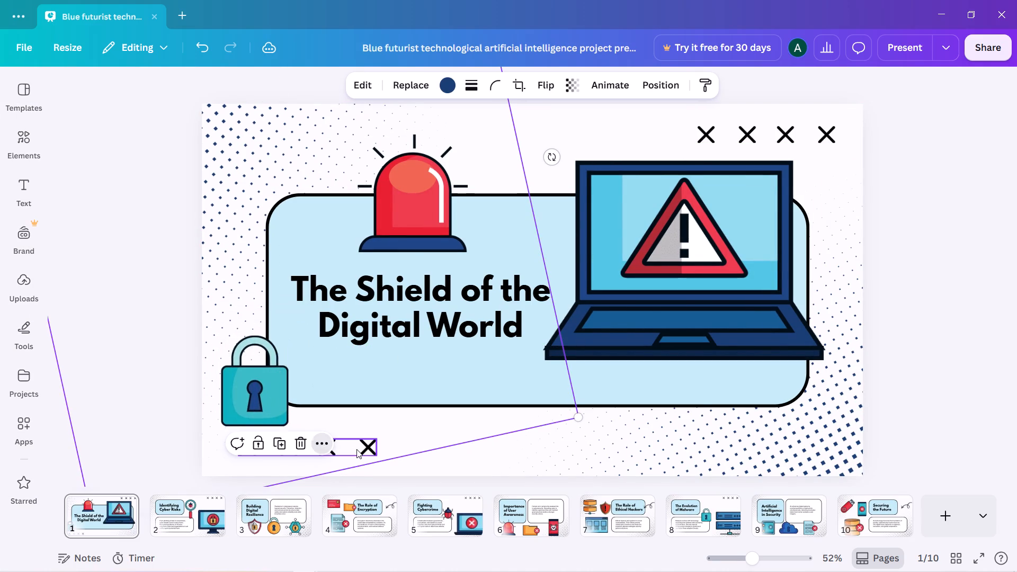
drag(356, 440, 451, 453)
Shift the title, the red siren and the laptop on page 1 down within the blue box.
drag(431, 329, 433, 333)
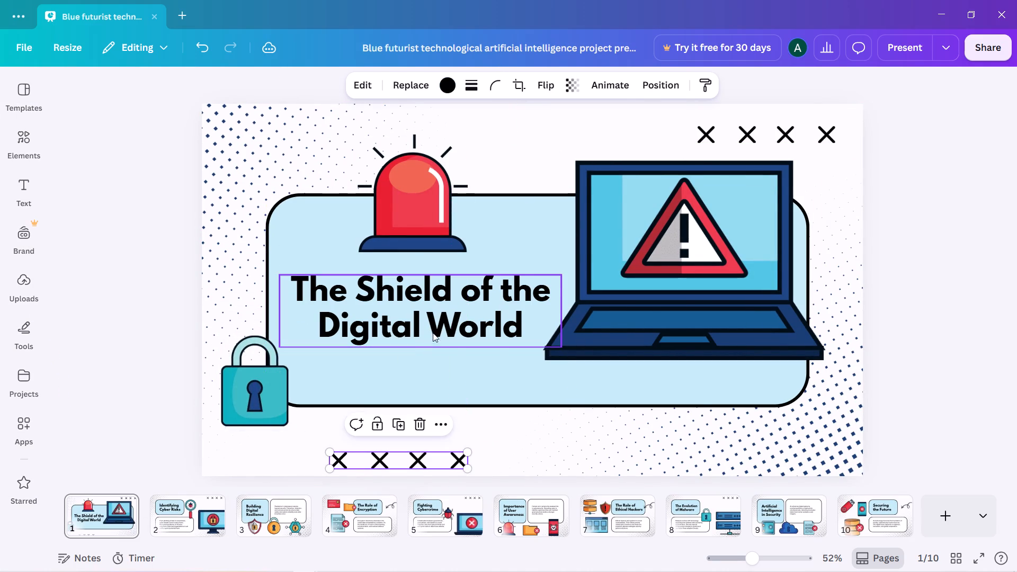
drag(433, 333, 425, 351)
drag(396, 247, 418, 183)
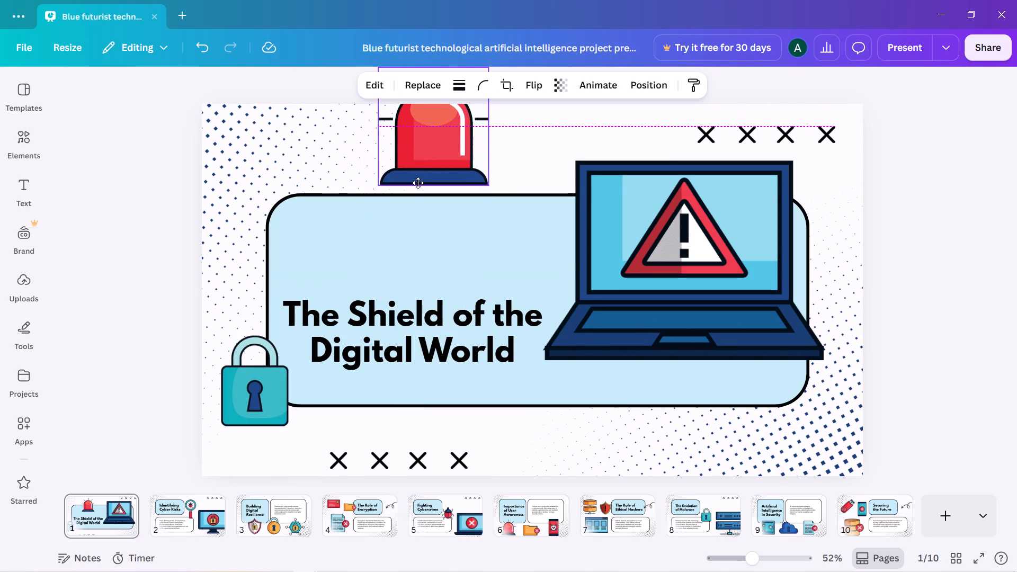
drag(418, 183, 388, 283)
drag(610, 300, 610, 342)
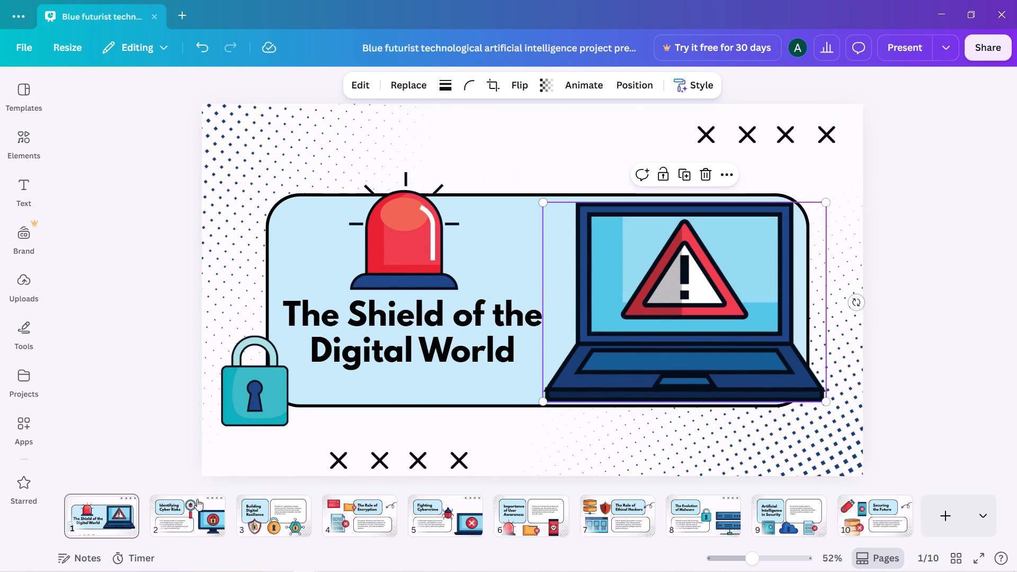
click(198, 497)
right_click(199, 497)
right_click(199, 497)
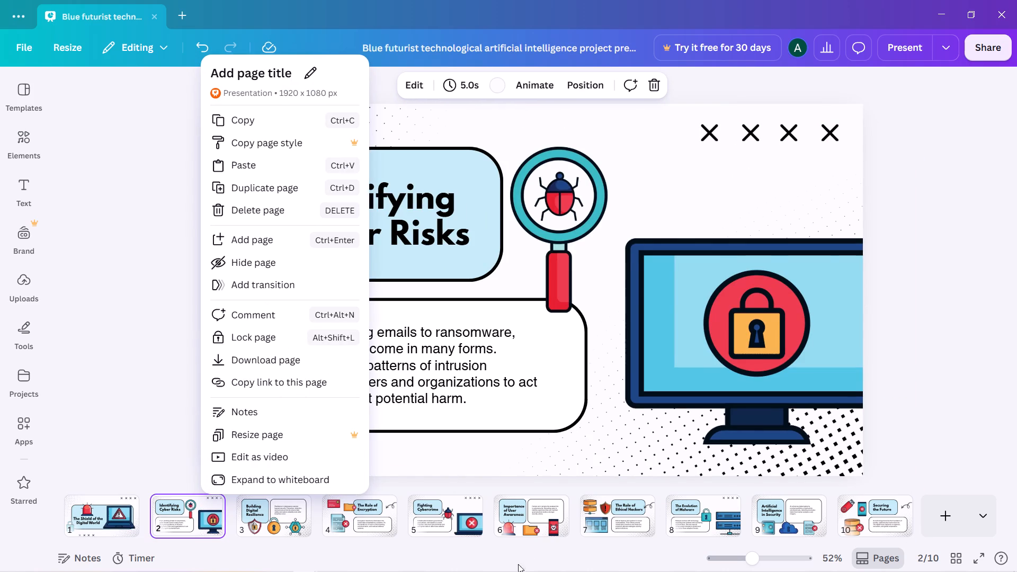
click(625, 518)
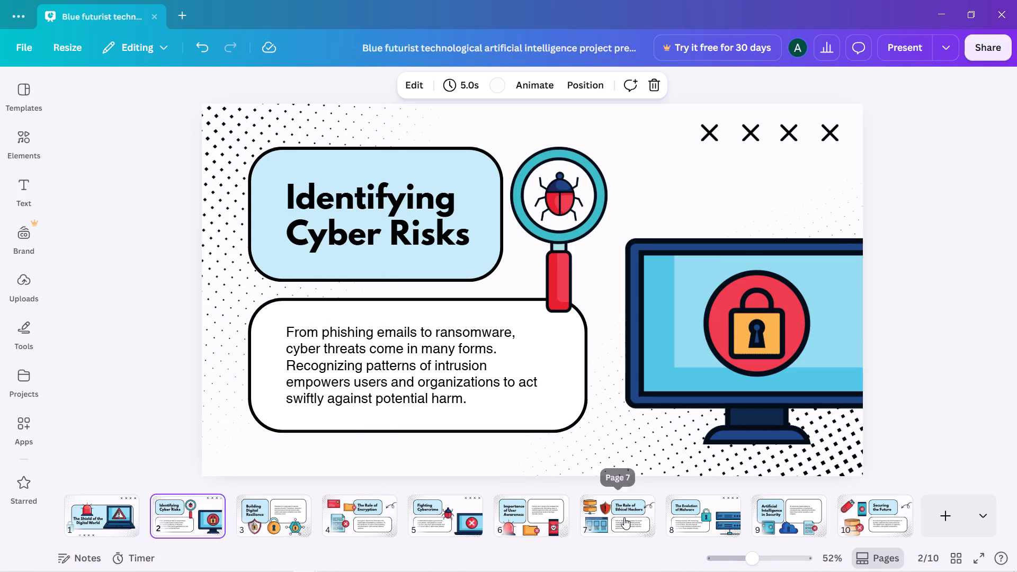
On page 7, move the red shield up so its top lines up with the blue title box.
click(624, 517)
drag(396, 257, 403, 245)
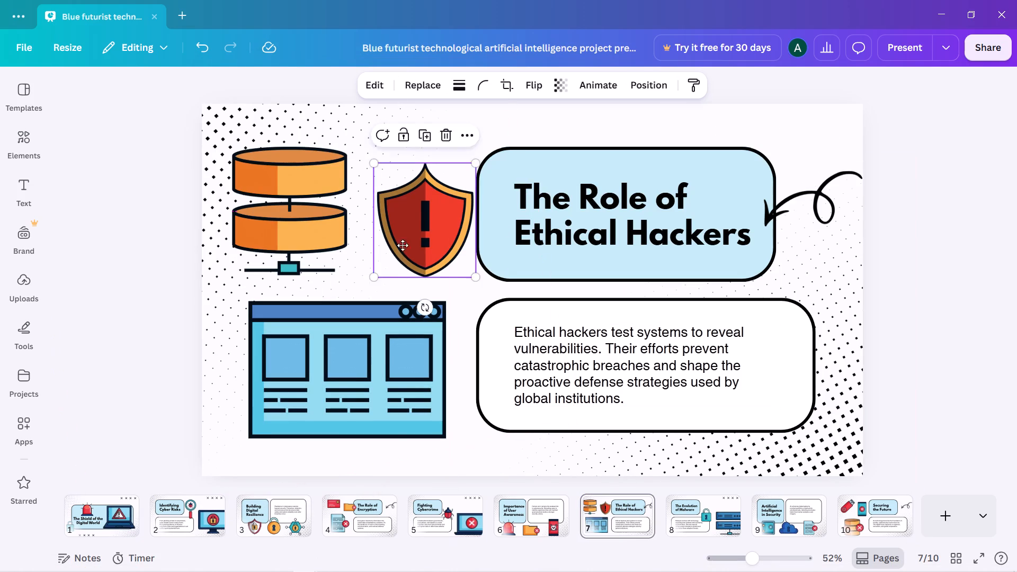
drag(403, 245, 403, 244)
drag(402, 244, 389, 244)
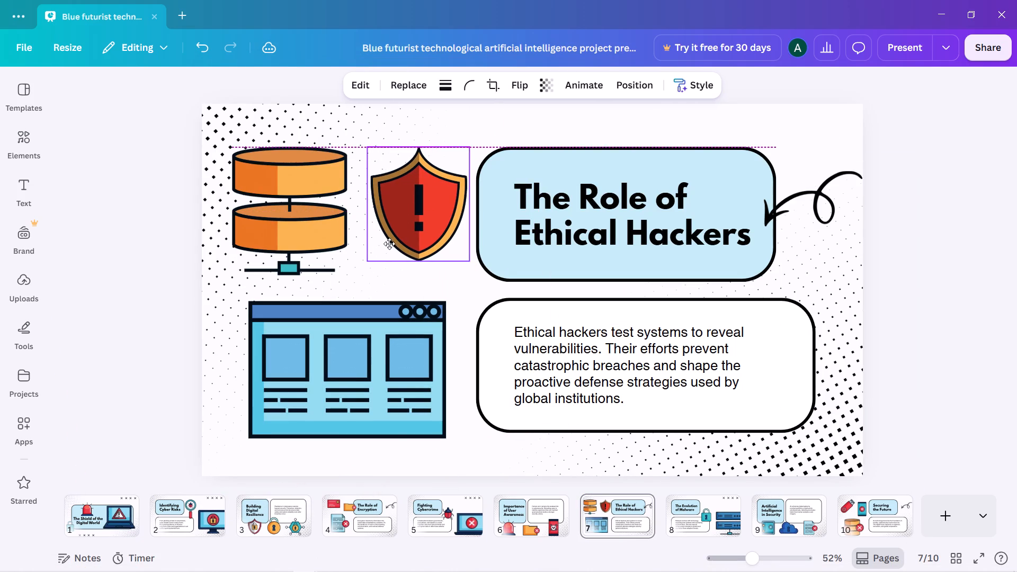
drag(389, 244, 389, 244)
Move the orange database icon and the browser window illustration on page 7 left, with their left edges aligned.
drag(305, 274, 299, 281)
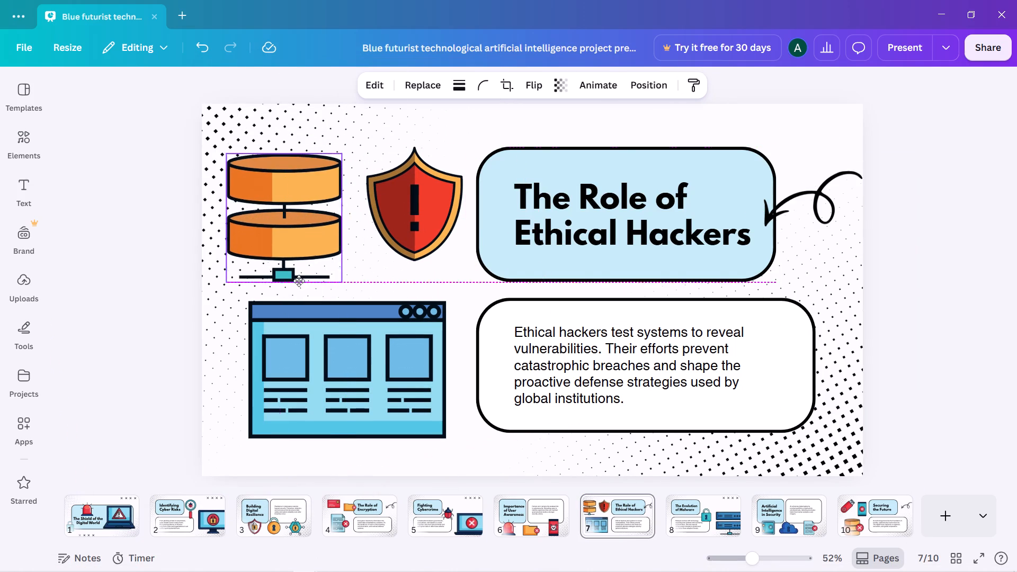
drag(299, 281, 297, 279)
click(297, 279)
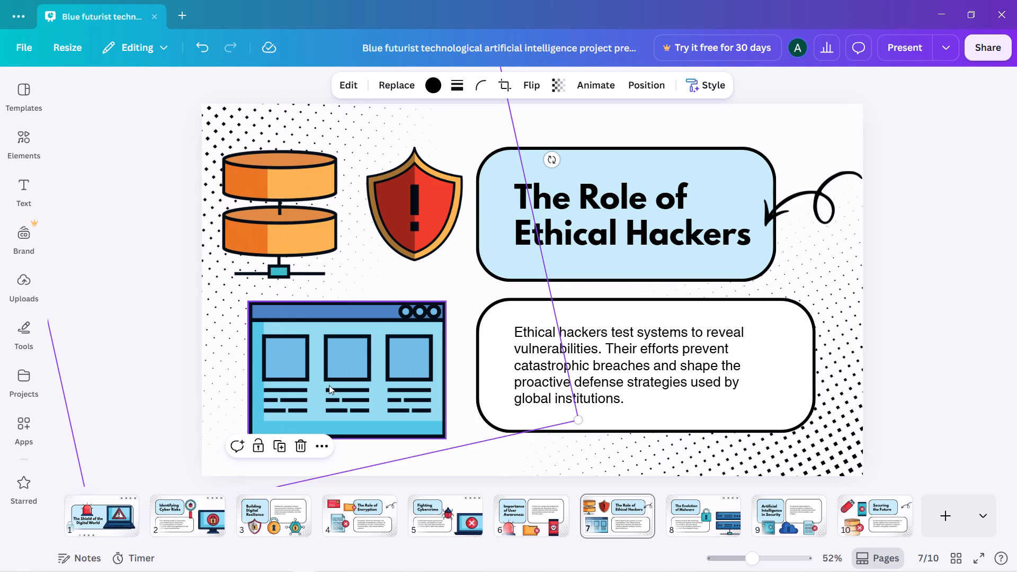
drag(329, 385, 289, 385)
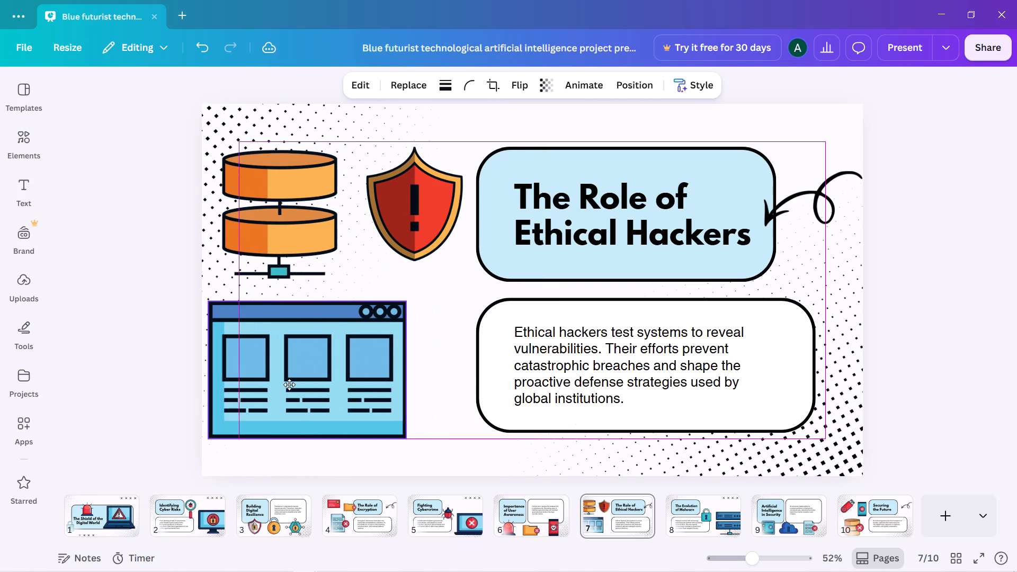
drag(289, 385, 302, 385)
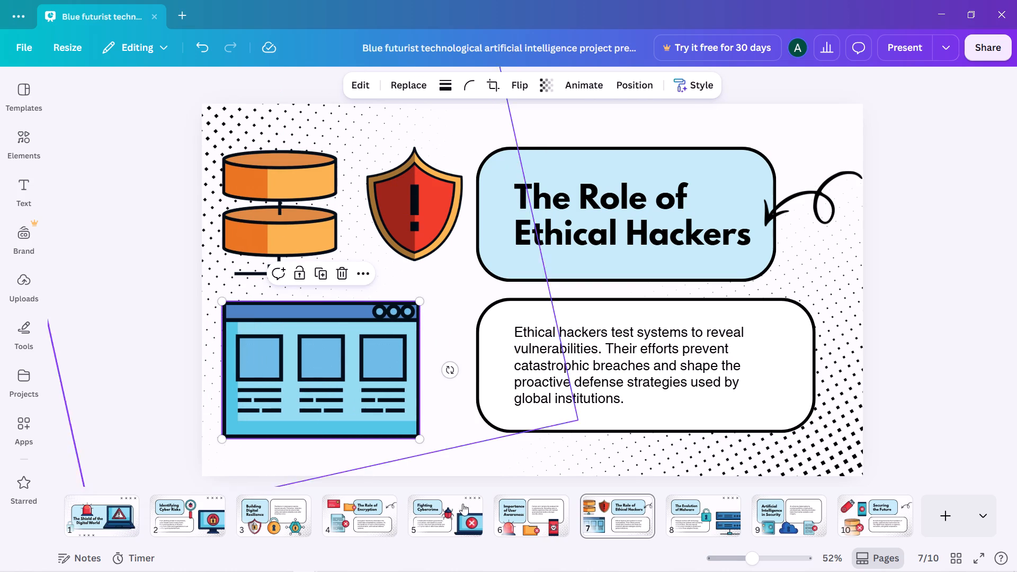
Nudge the body text and its white rounded box on page 7 slightly down.
drag(601, 339, 600, 347)
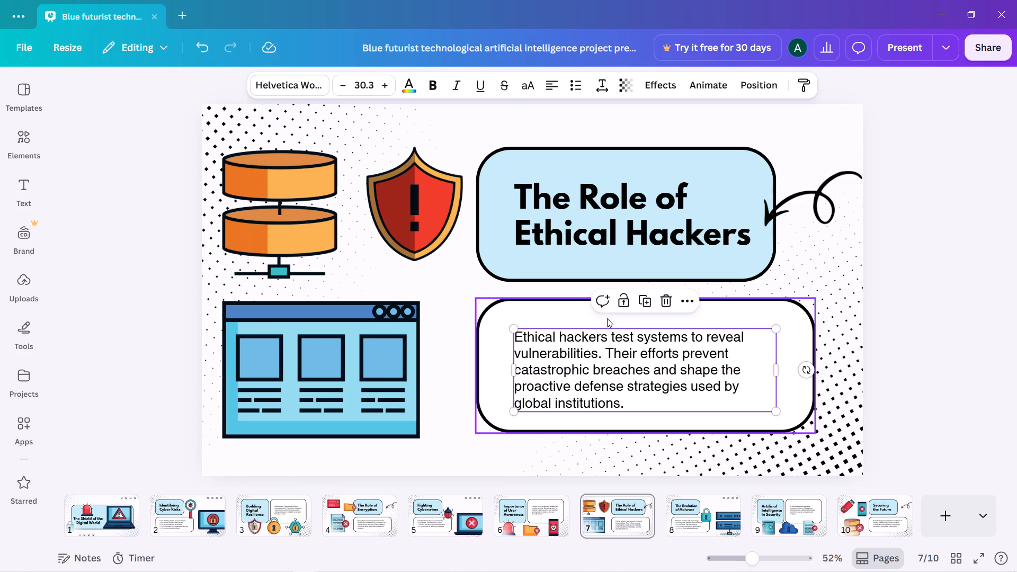
drag(579, 300, 576, 309)
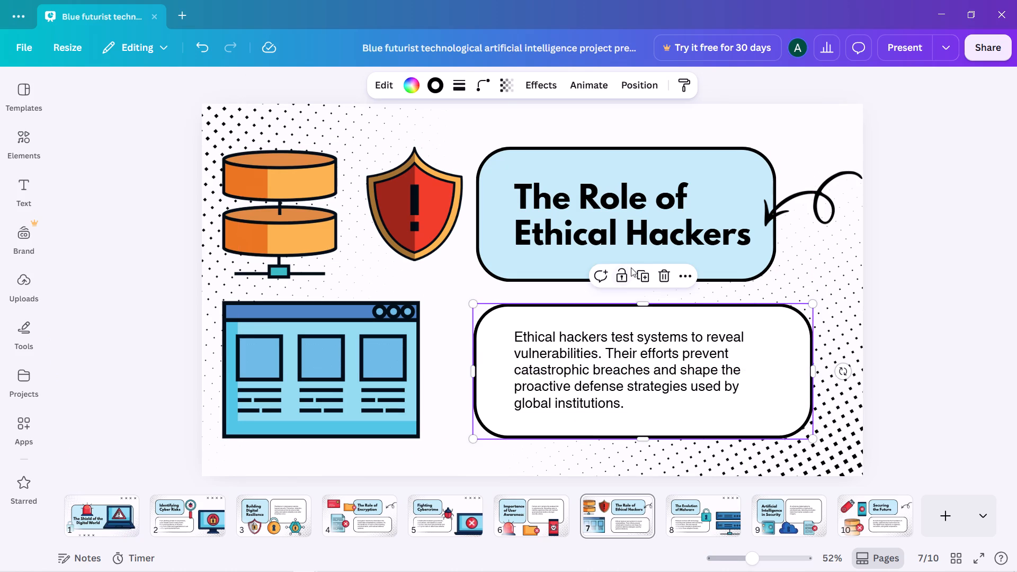
Move the curly arrow on page 7 onto the upper-right corner of the blue title box.
drag(813, 216, 600, 145)
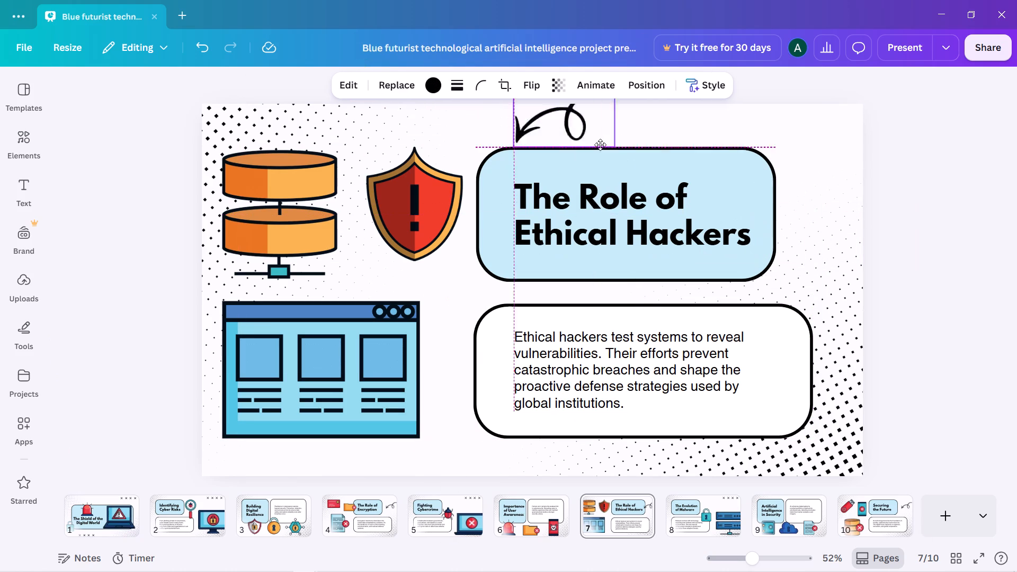
drag(600, 145, 755, 194)
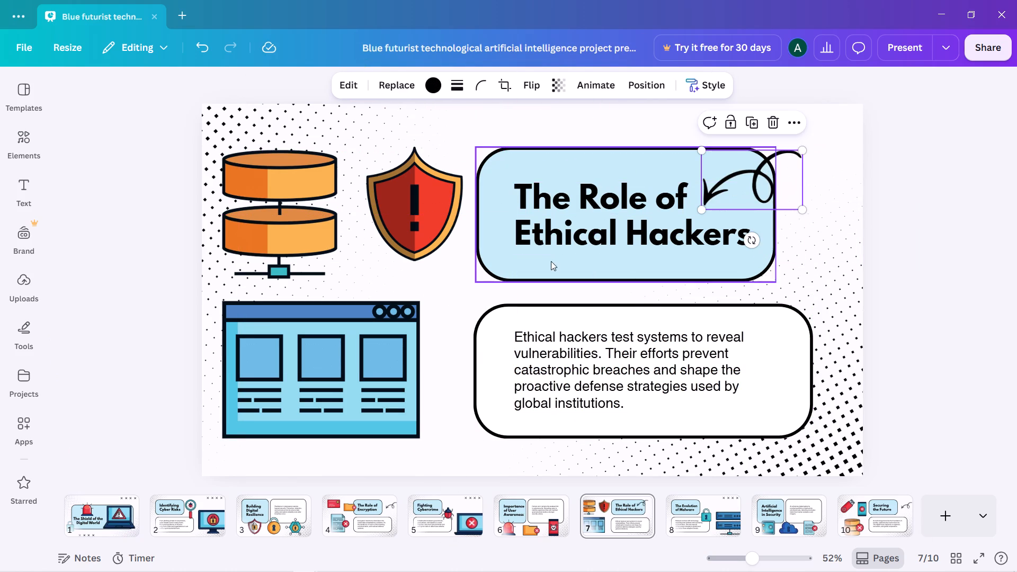
On page 6, move the blue box and its heading up, and raise the white text box level with it.
click(538, 521)
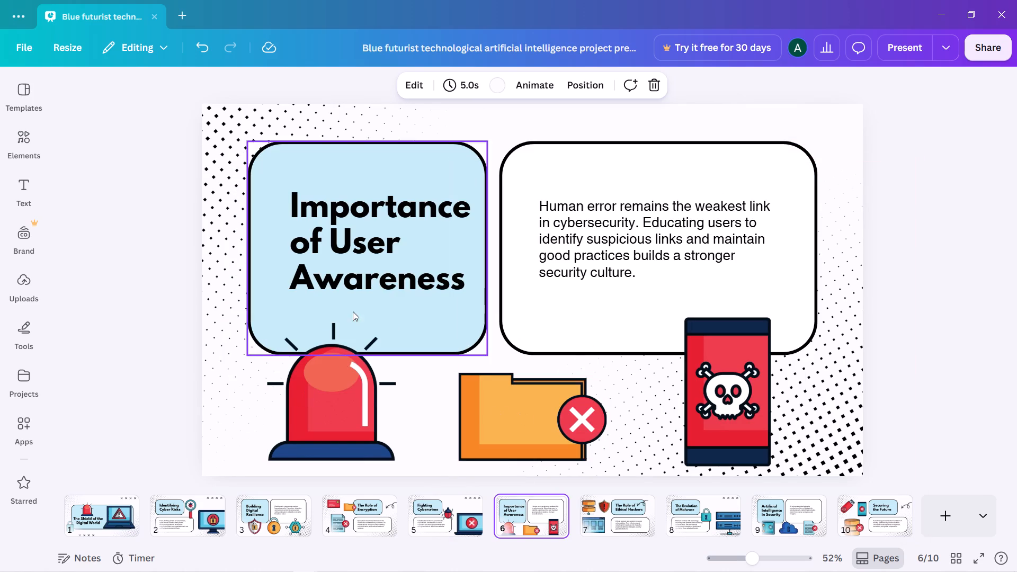
drag(383, 313, 367, 287)
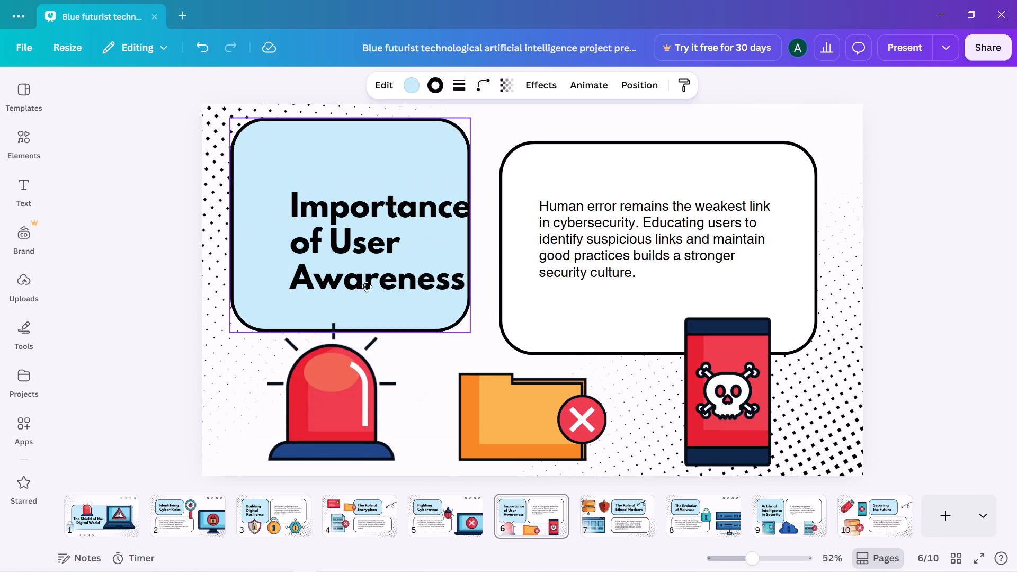
drag(367, 287, 499, 282)
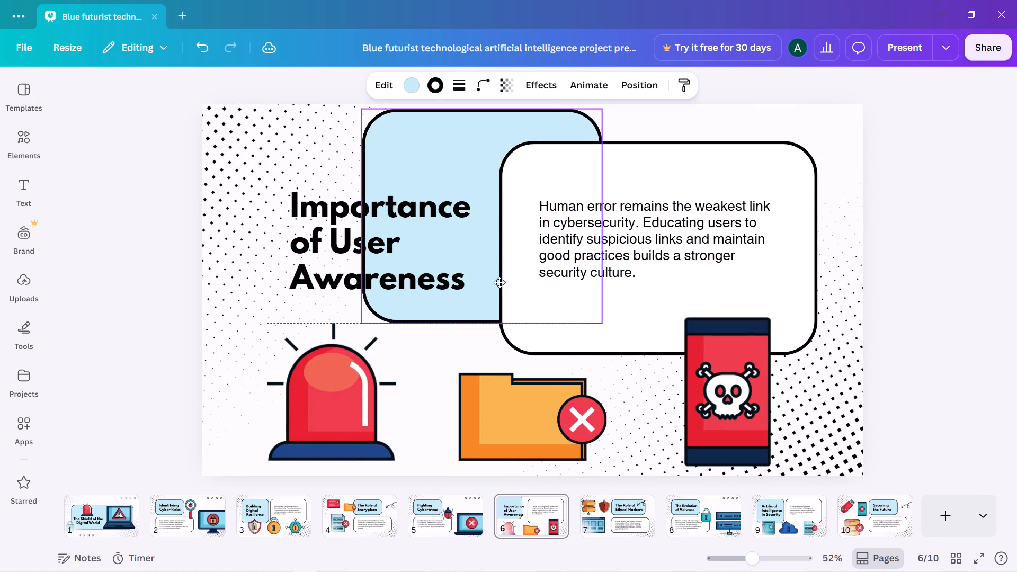
drag(499, 282, 391, 292)
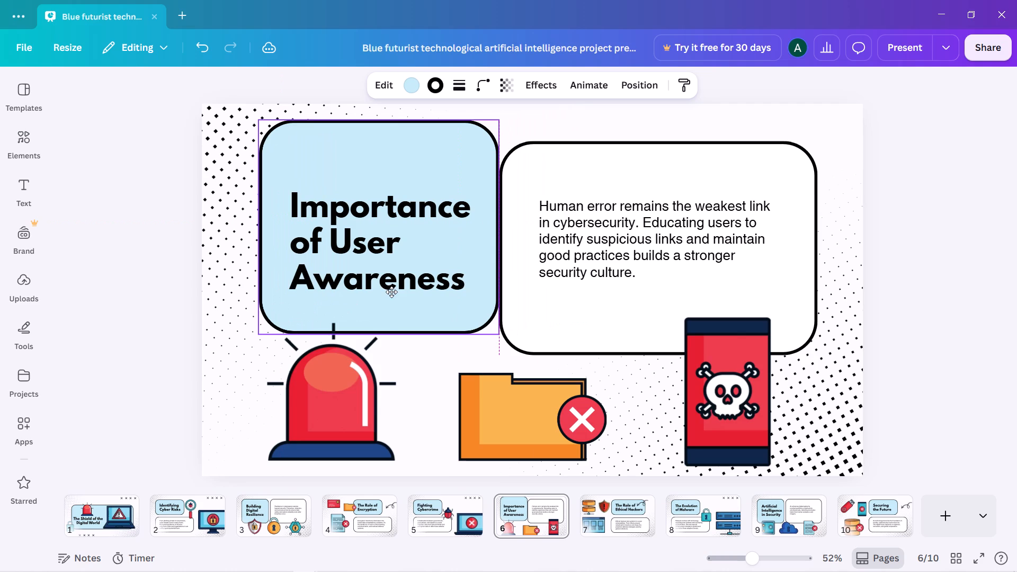
drag(391, 292, 389, 292)
drag(384, 277, 373, 261)
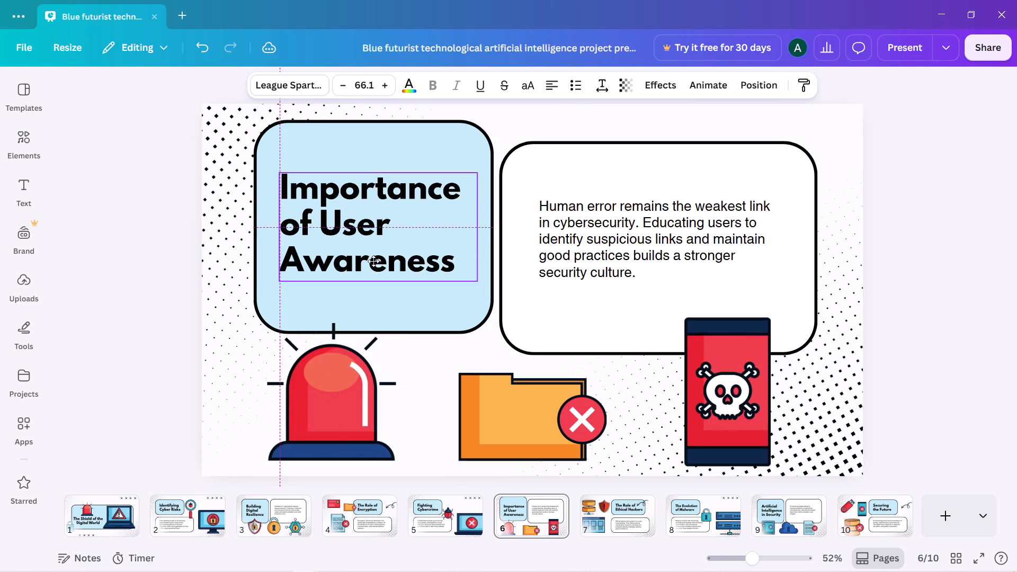
drag(373, 261, 373, 259)
drag(585, 309, 586, 286)
Move the red skull phone on page 6 down so its top meets the white box's lower edge.
drag(715, 377, 797, 385)
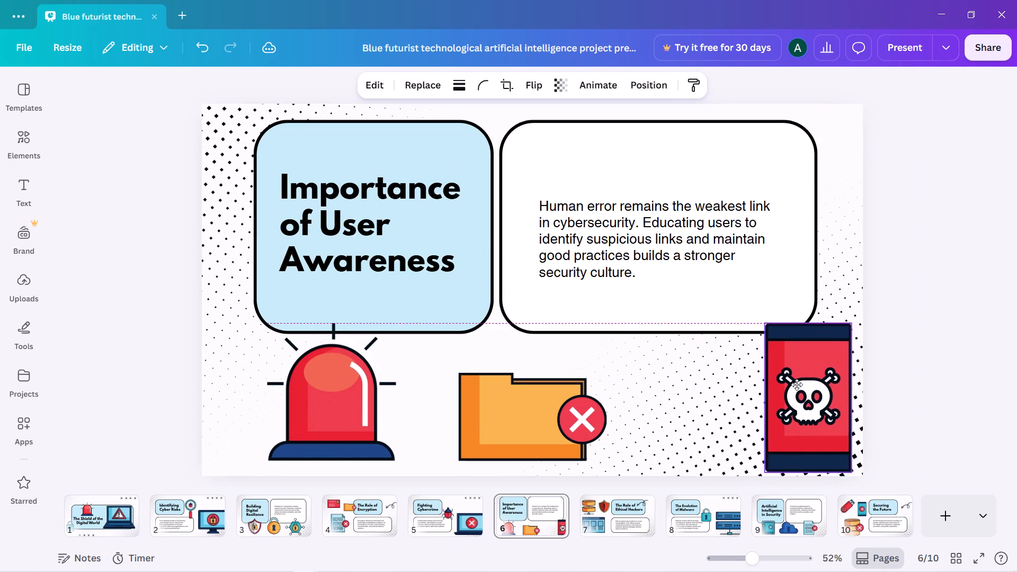
drag(797, 385, 782, 387)
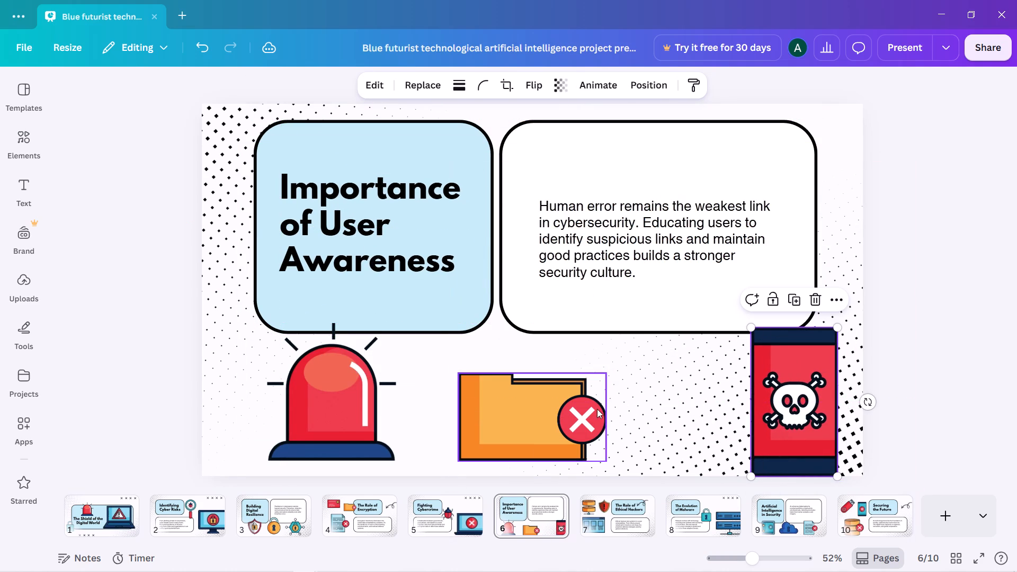
drag(776, 404, 715, 409)
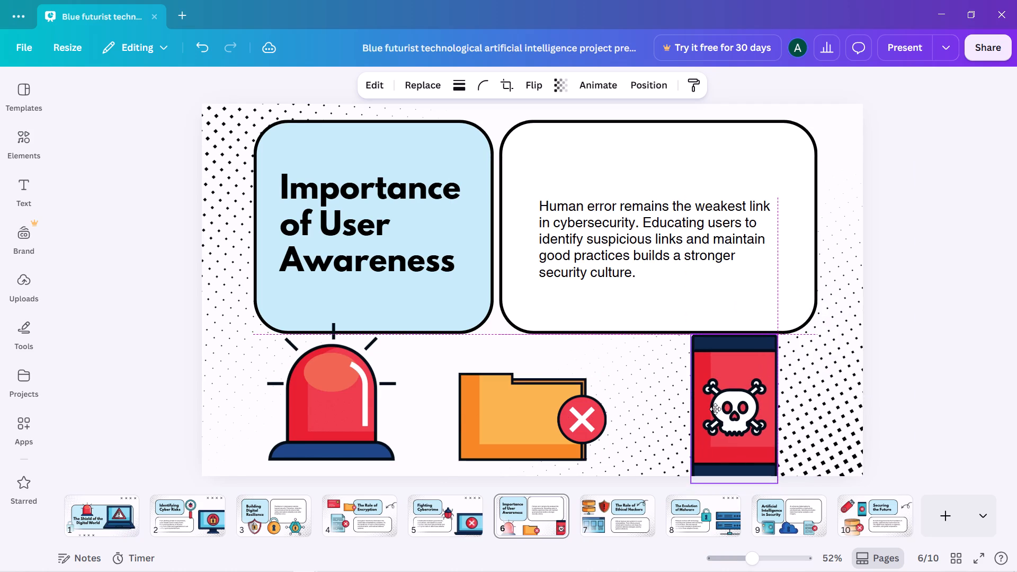
drag(715, 409, 716, 409)
Move the page 6 folder up and right, and lower the siren so it sits just beneath the blue box.
drag(586, 408, 582, 407)
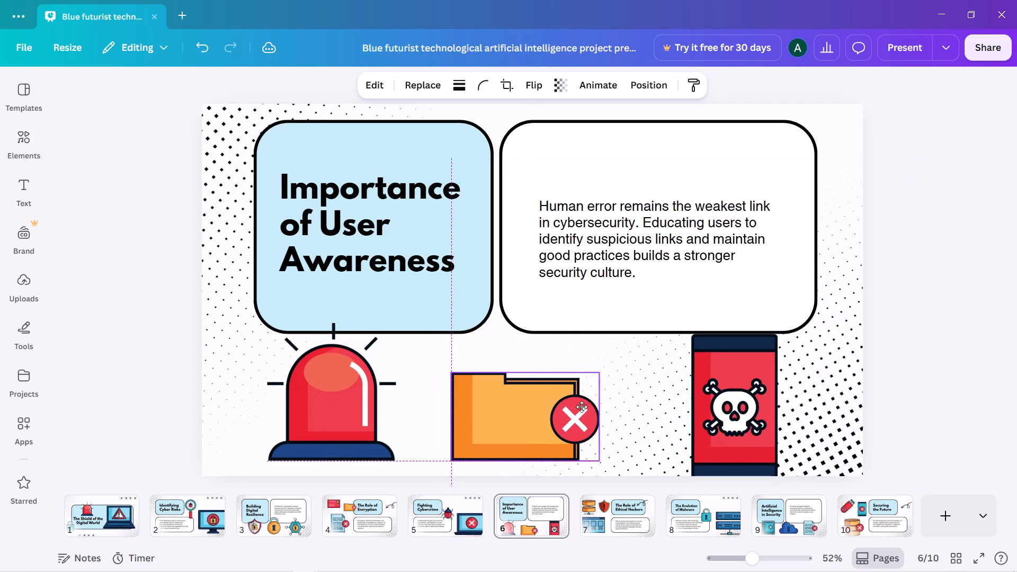
drag(582, 407, 603, 391)
drag(359, 384, 364, 397)
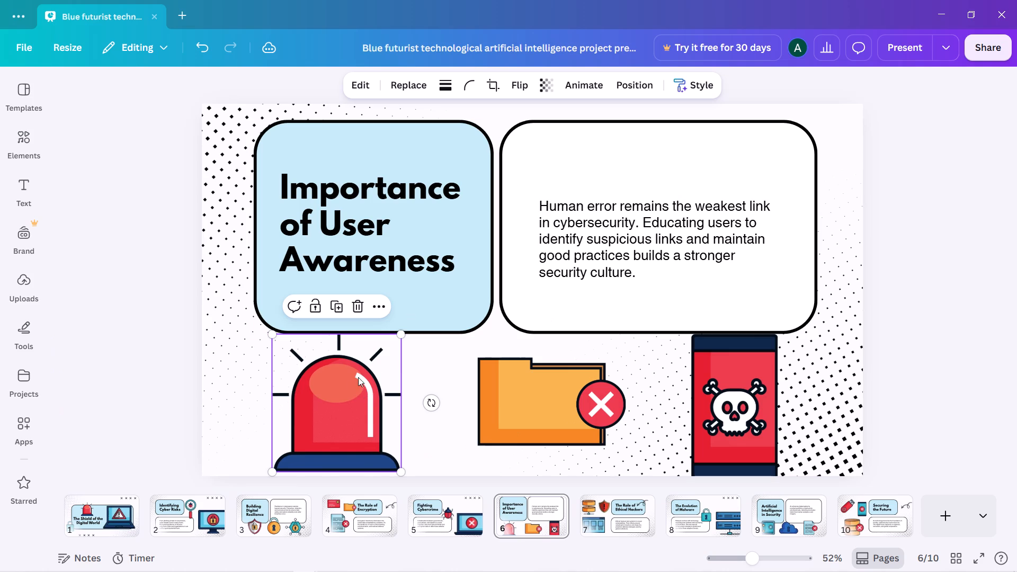
On page 5, shift the laptop left so most of it is on the page, and place the beetle over the red cross on its screen.
click(454, 515)
drag(540, 293, 557, 264)
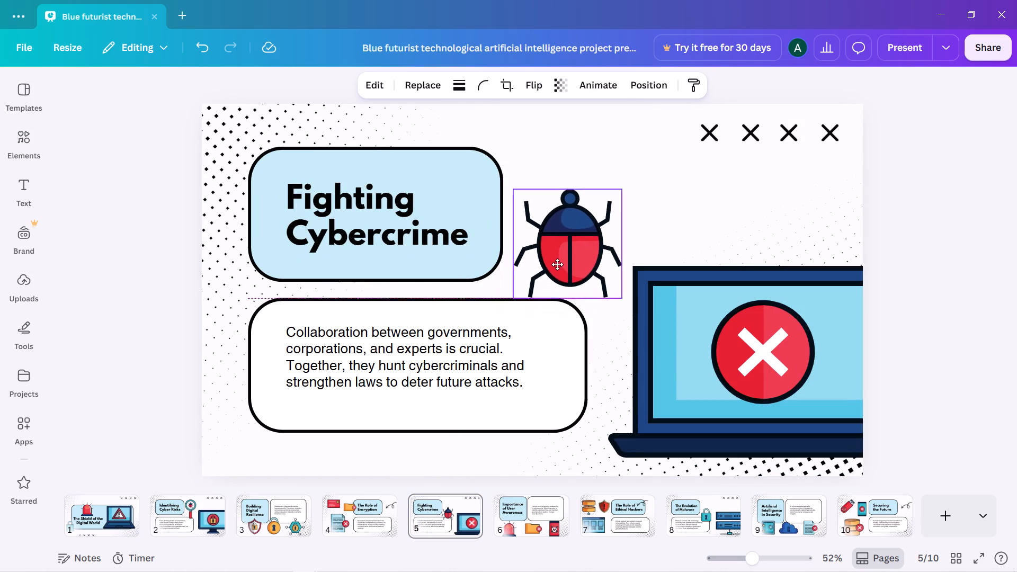
drag(557, 264, 617, 251)
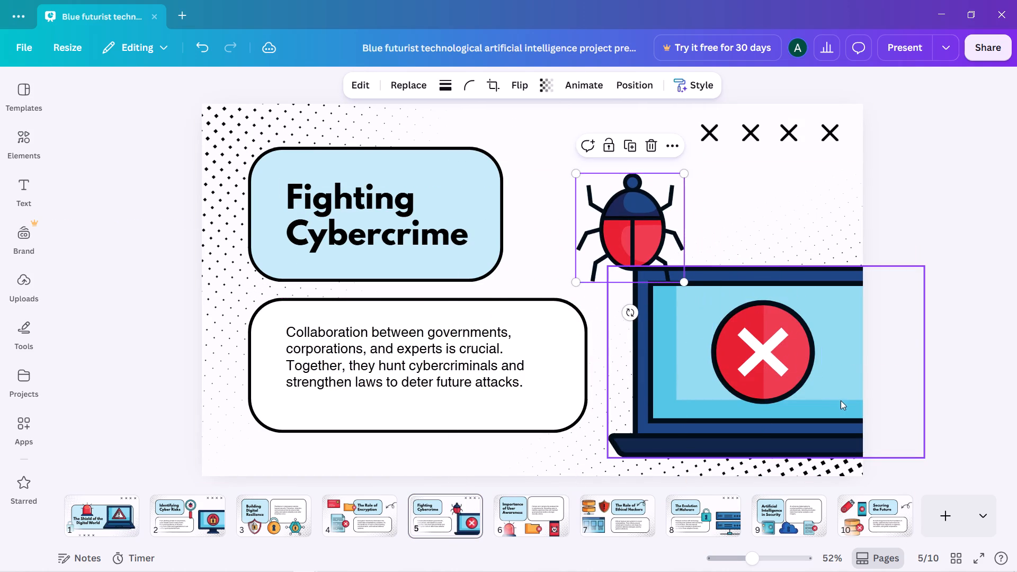
drag(770, 356, 708, 370)
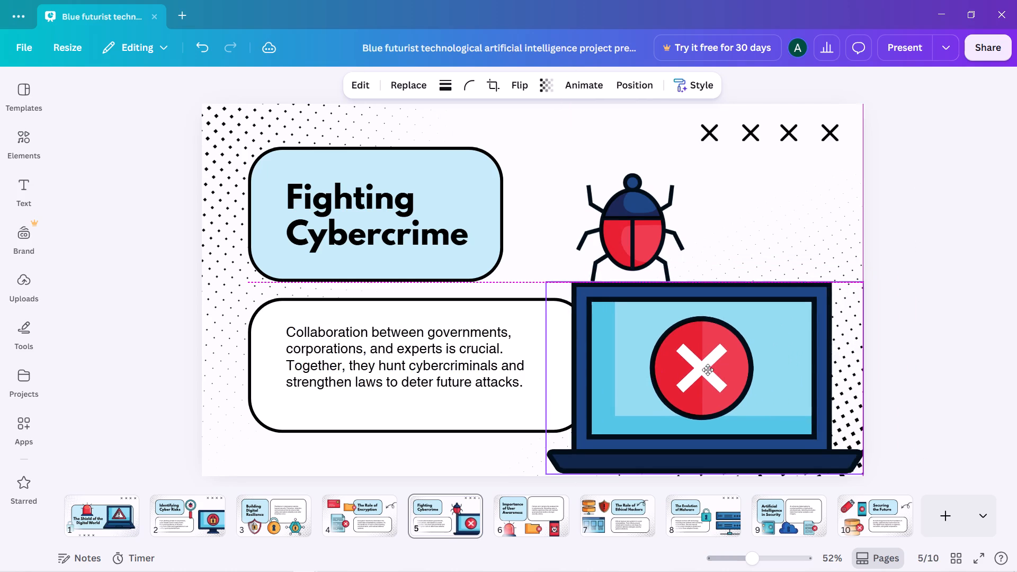
drag(708, 370, 734, 362)
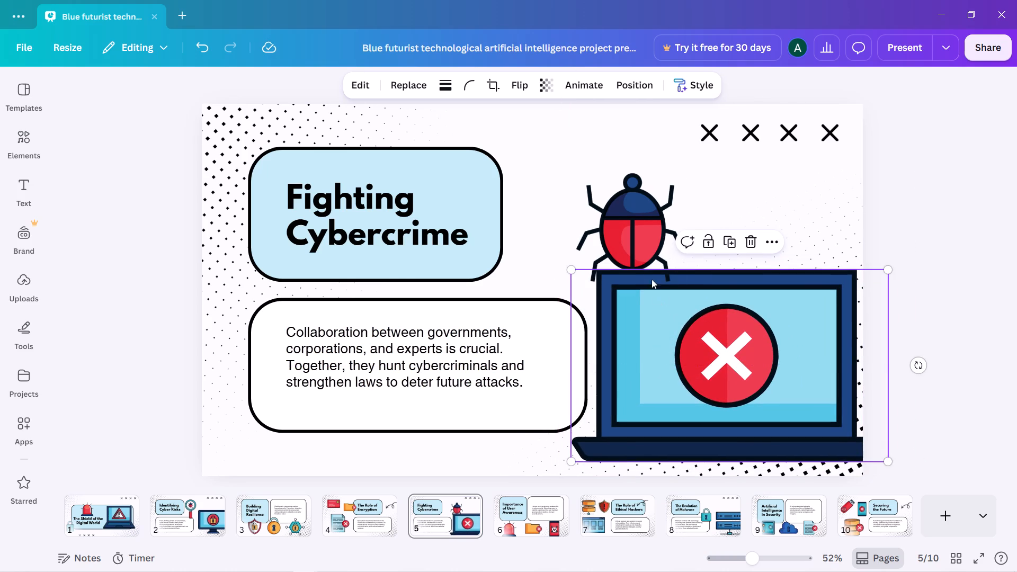
drag(631, 245, 726, 377)
Move the row of four X marks on page 5 into the gap above the white text box's right end.
drag(795, 138, 774, 186)
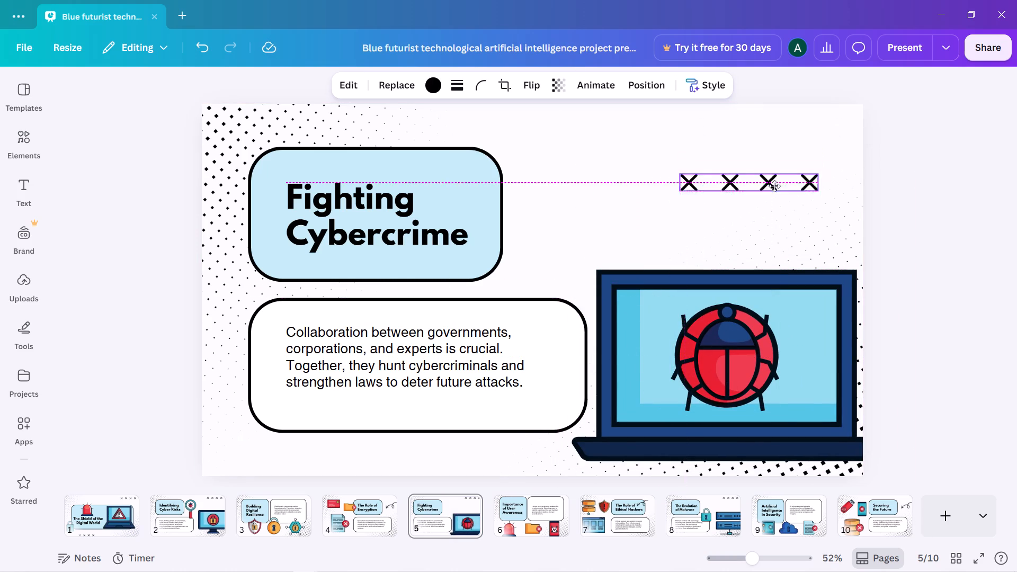
drag(774, 186, 548, 289)
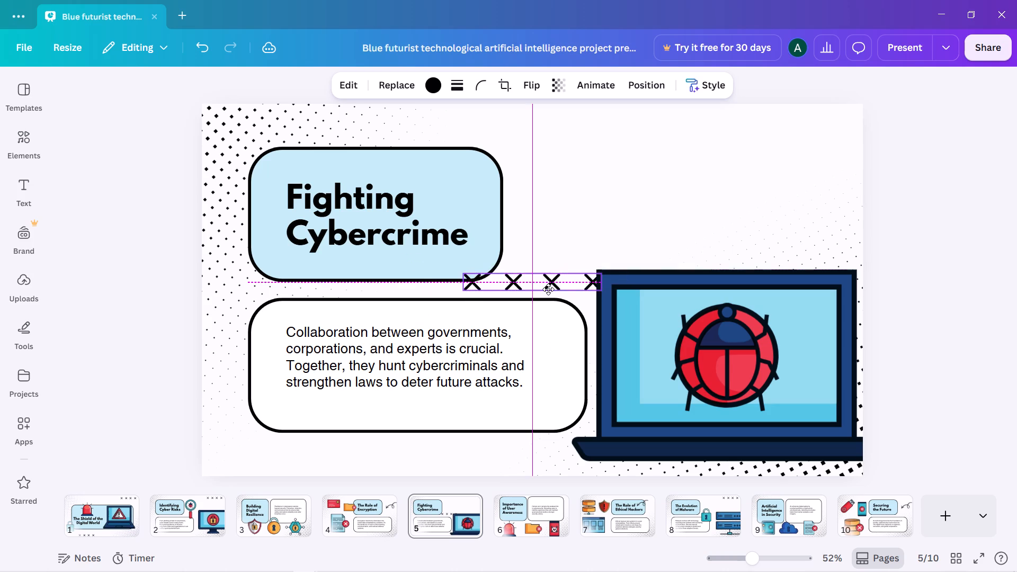
drag(548, 289, 545, 293)
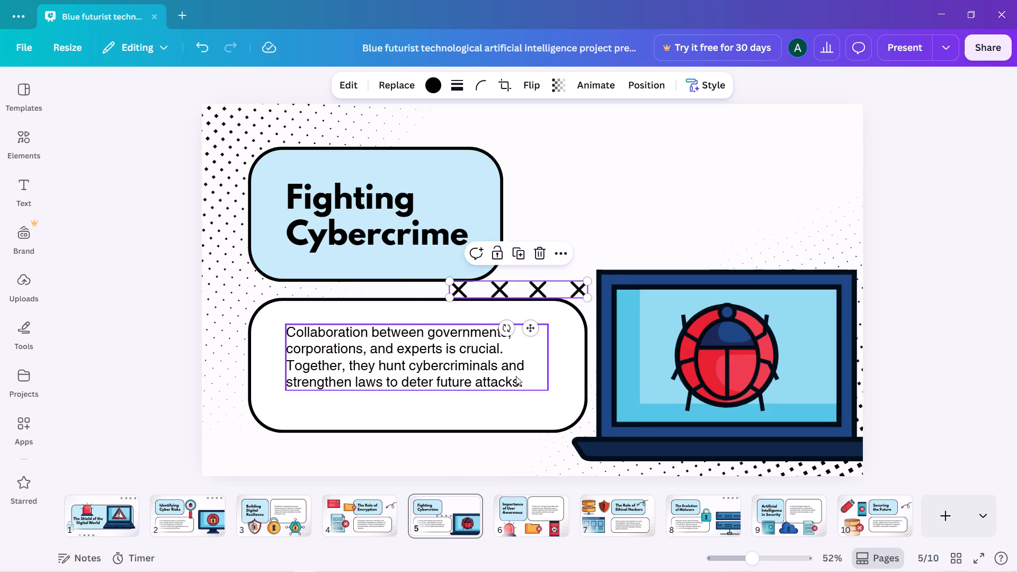
On page 6, nudge the folder slightly left and raise the body paragraph within the white box.
click(550, 520)
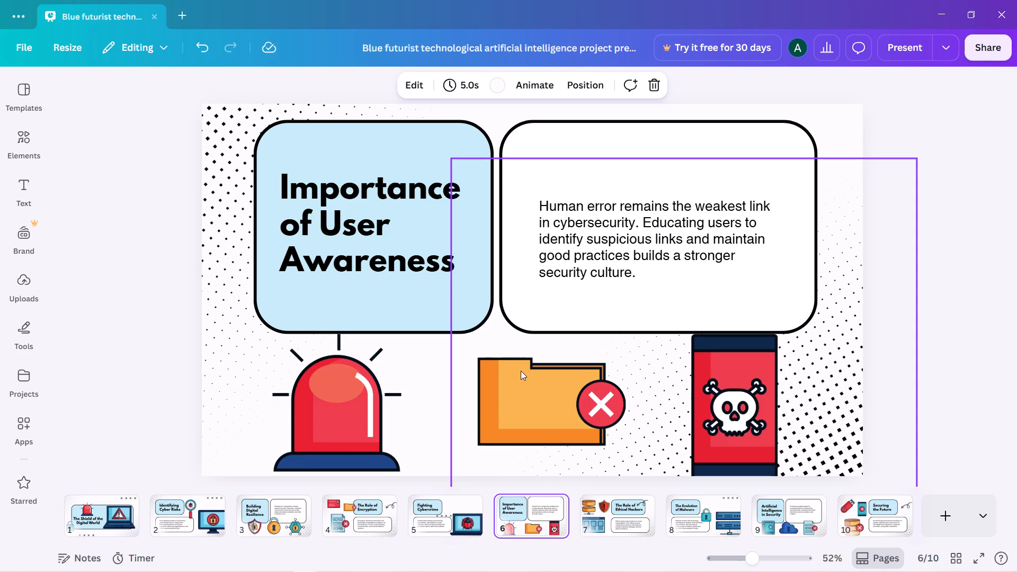
scroll(543, 0, up, 1)
drag(582, 419, 577, 421)
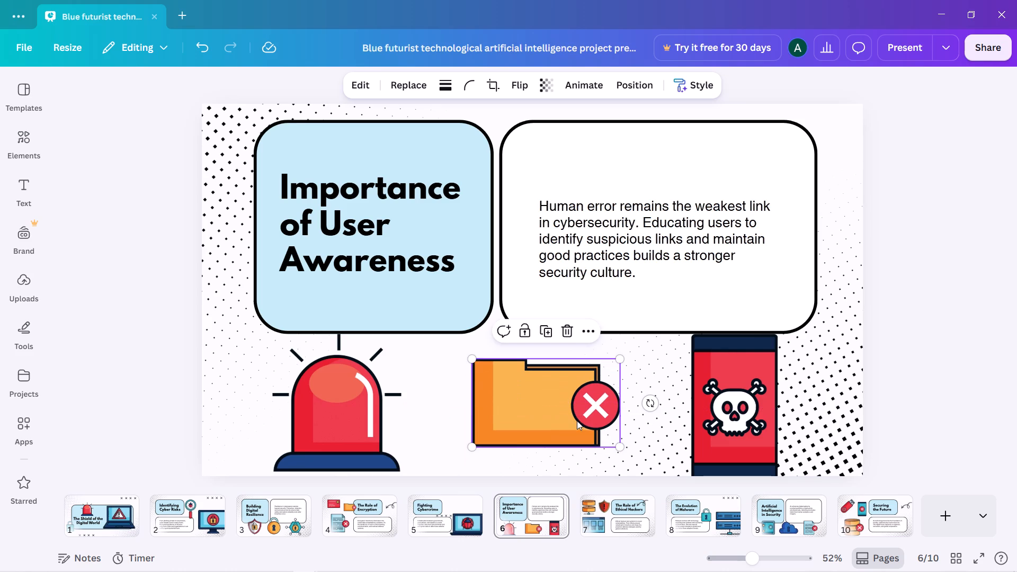
click(586, 423)
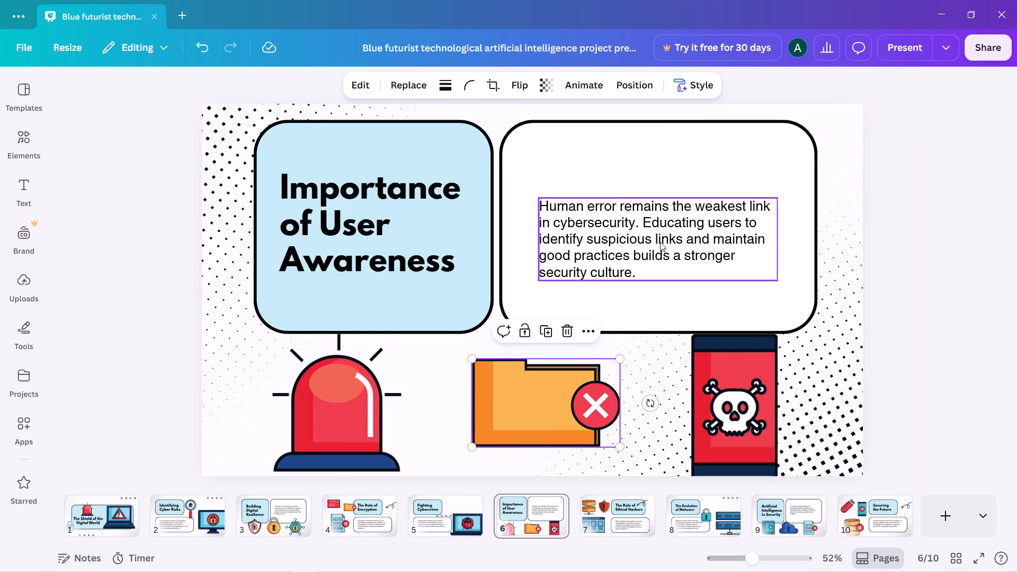
drag(660, 242, 670, 212)
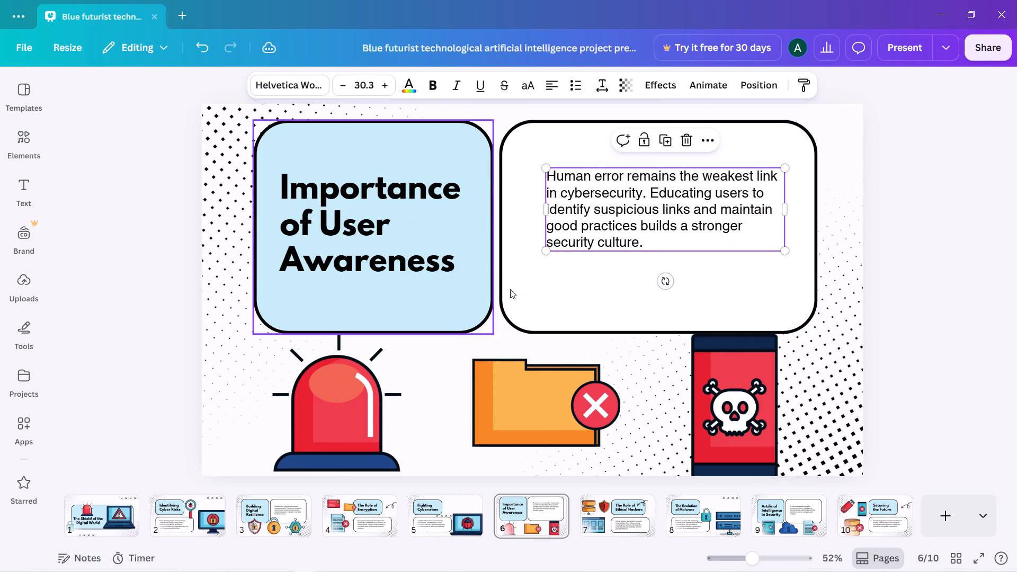
On page 8, move the padlock off the text boxes and stand it on top of the server stack.
click(697, 514)
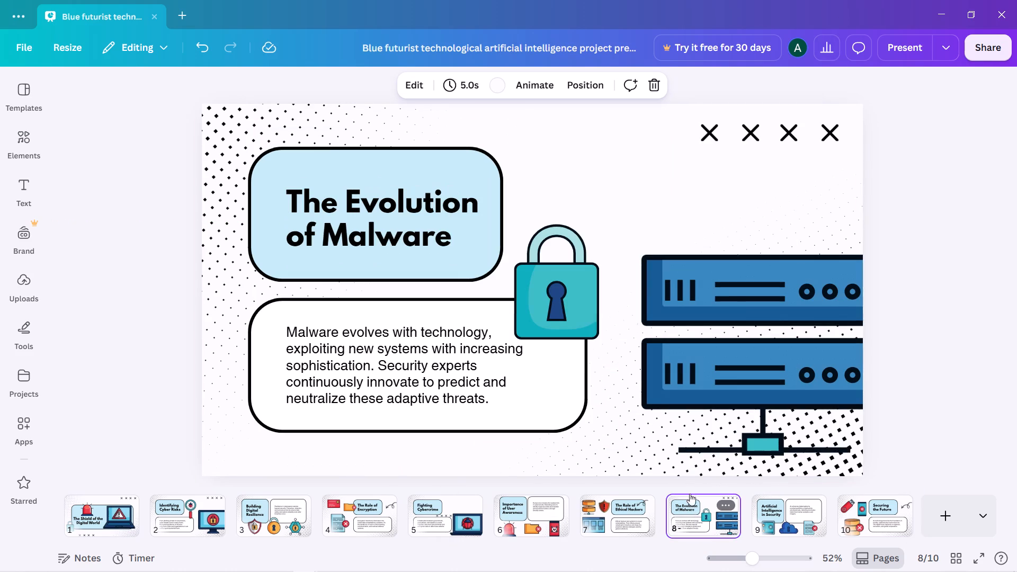
drag(579, 314, 589, 265)
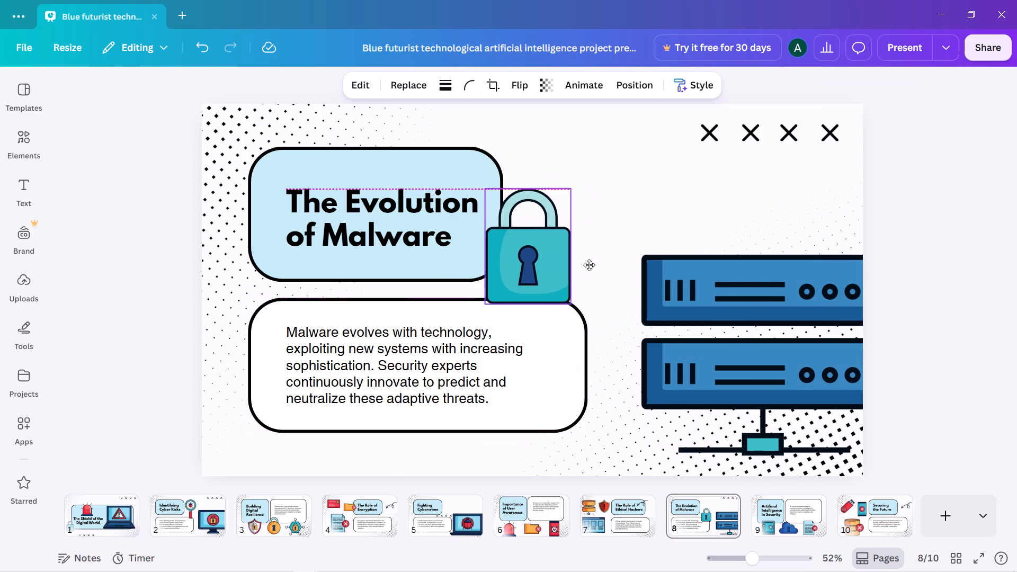
drag(589, 265, 811, 217)
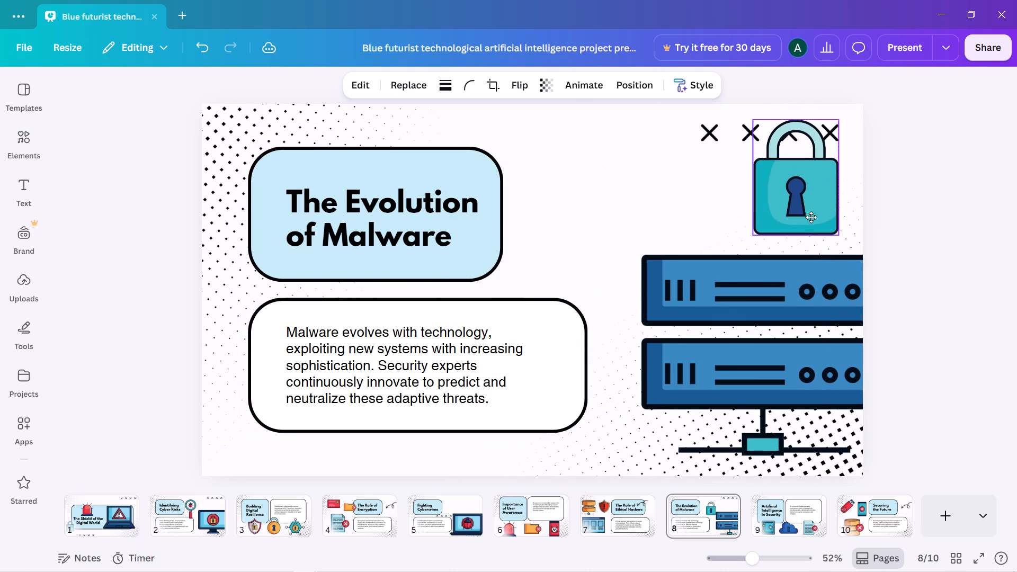
drag(811, 217, 797, 227)
click(797, 227)
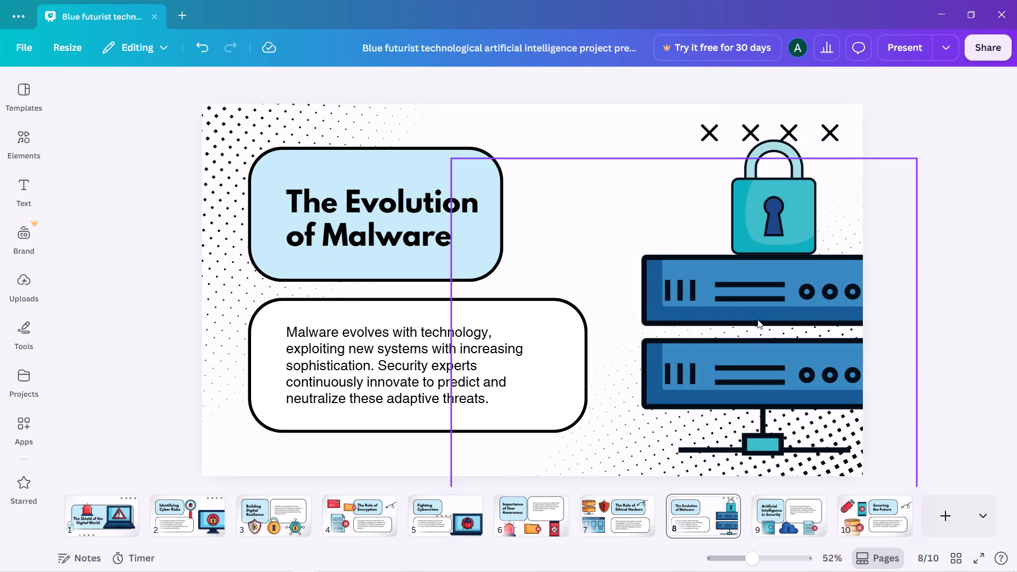
Move the page 8 servers left and down to sit flush with the page's right edge, and reseat the padlock centrally on top.
drag(764, 336, 753, 347)
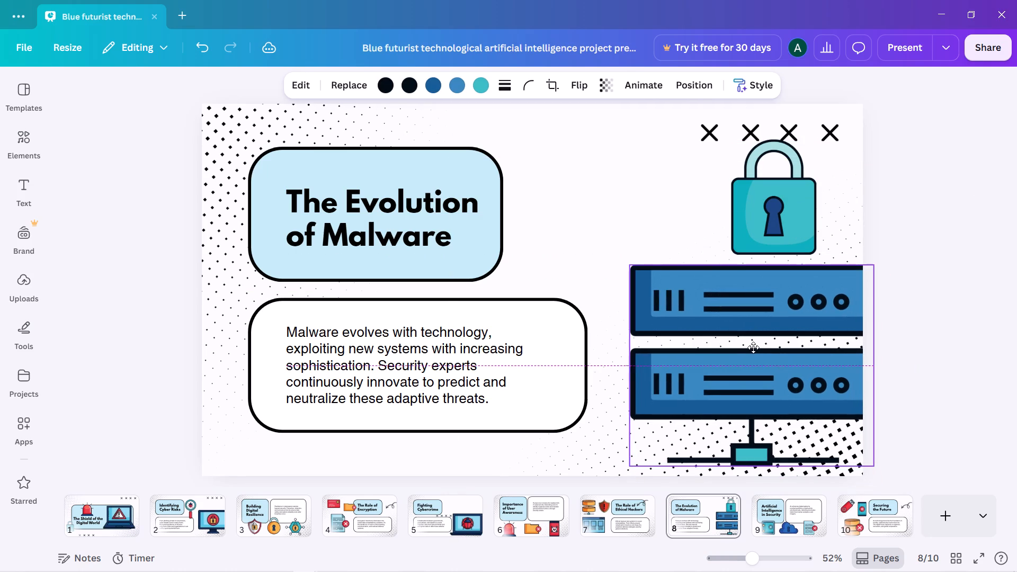
drag(753, 347, 748, 351)
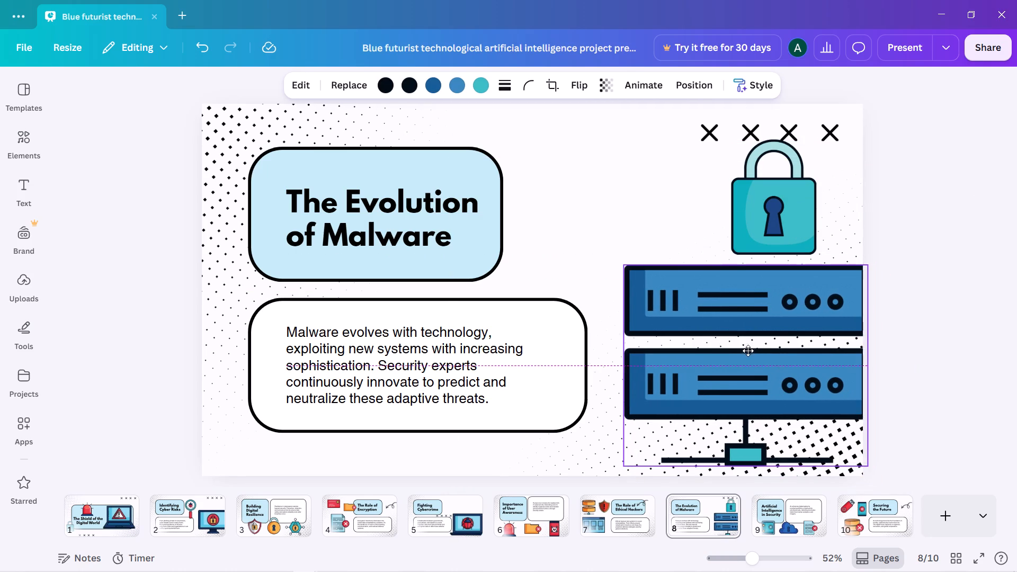
drag(748, 351, 746, 353)
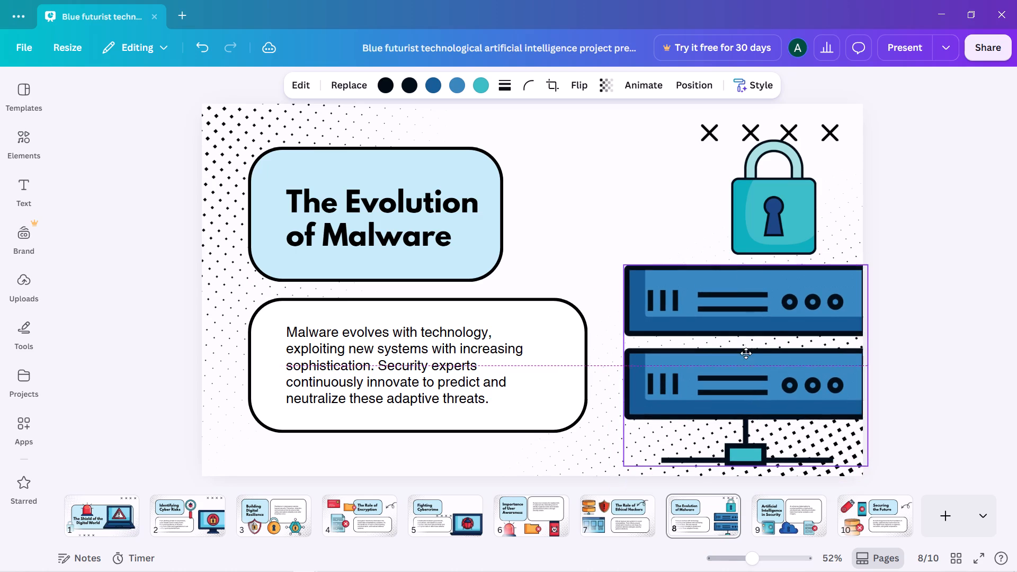
drag(746, 353, 746, 358)
drag(795, 198, 776, 219)
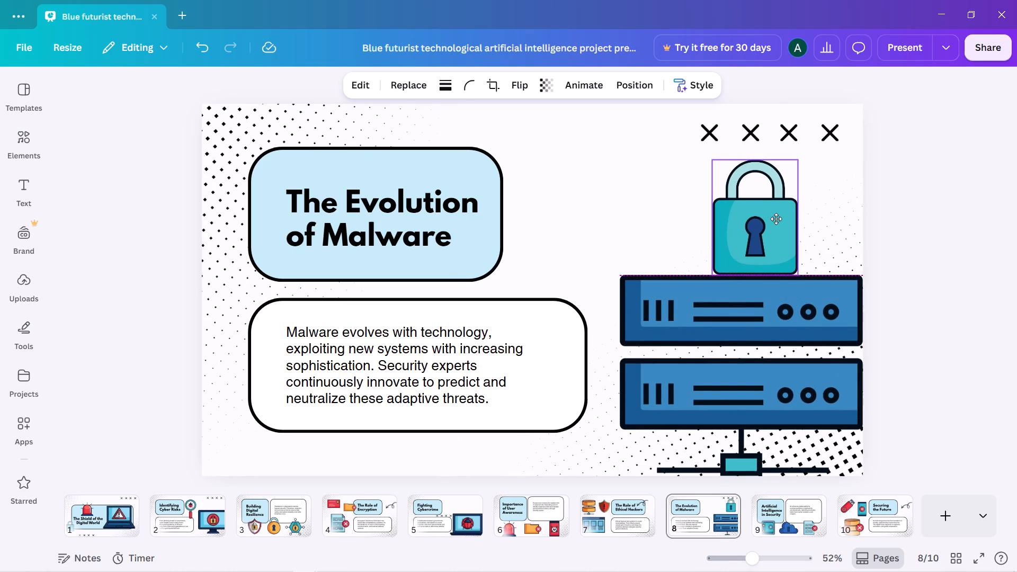
drag(776, 219, 770, 221)
click(770, 221)
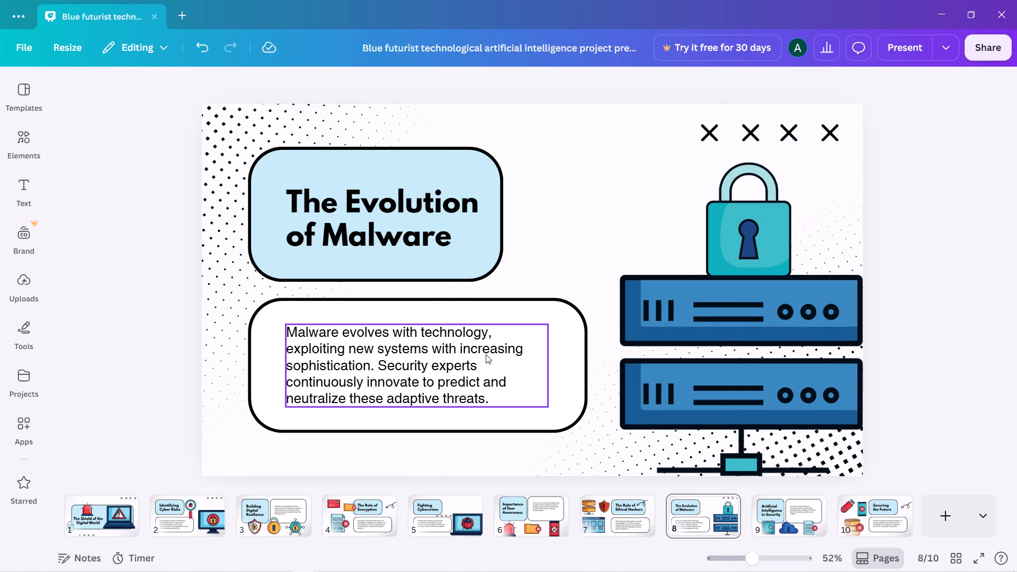
Shift the page 8 body paragraph and its white box slightly down and left.
drag(486, 354, 478, 368)
drag(559, 333, 560, 351)
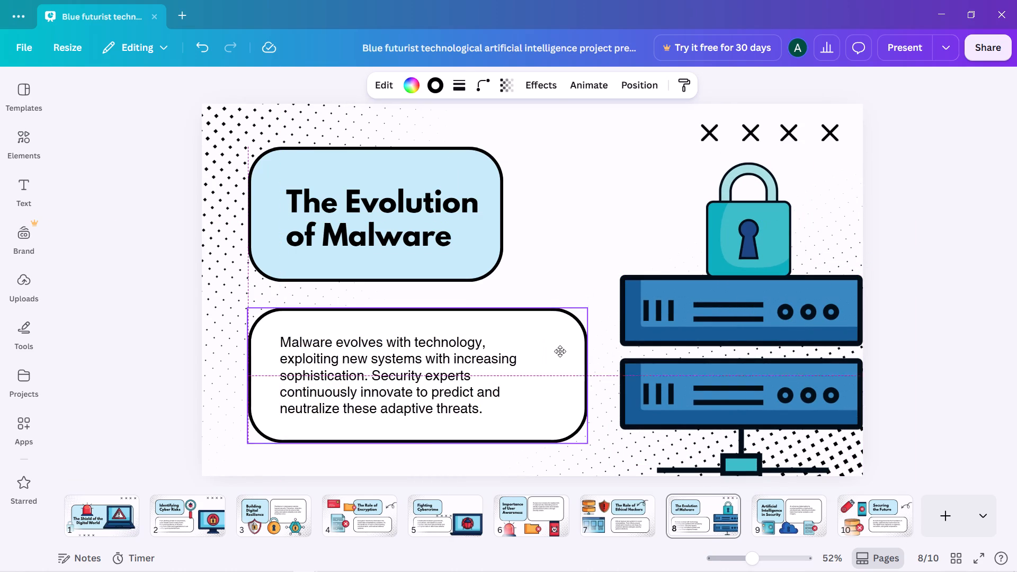
drag(560, 351, 541, 336)
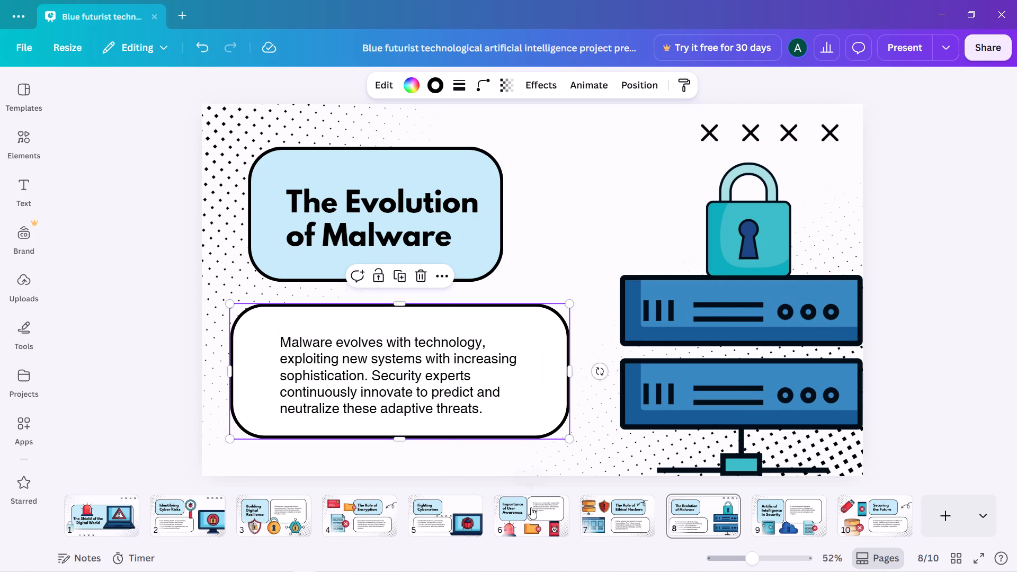
click(339, 566)
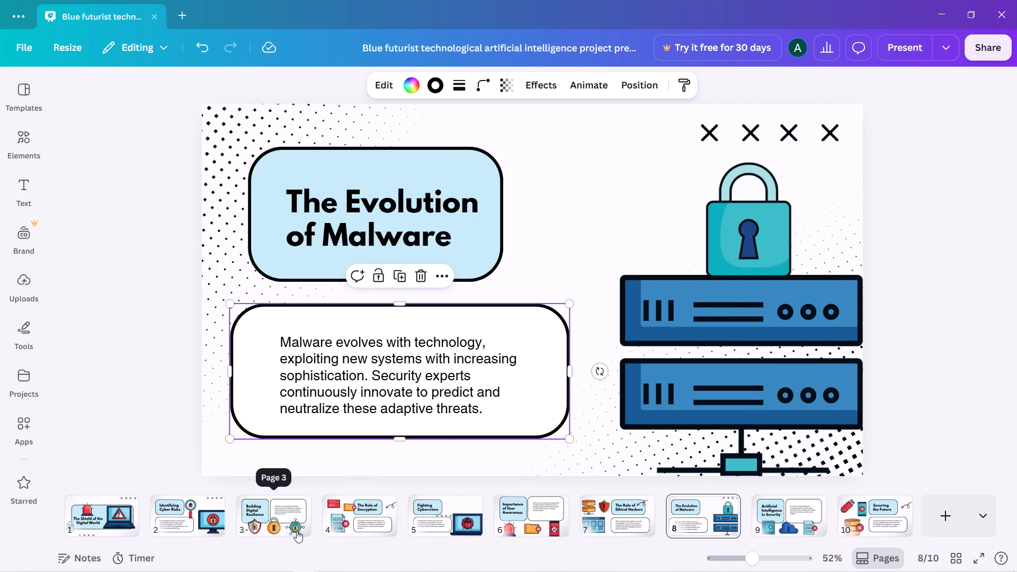
On page 3, move the shield down and left, and raise the blue and white boxes towards the page's top edge.
click(297, 531)
drag(393, 421, 377, 436)
drag(445, 339, 448, 311)
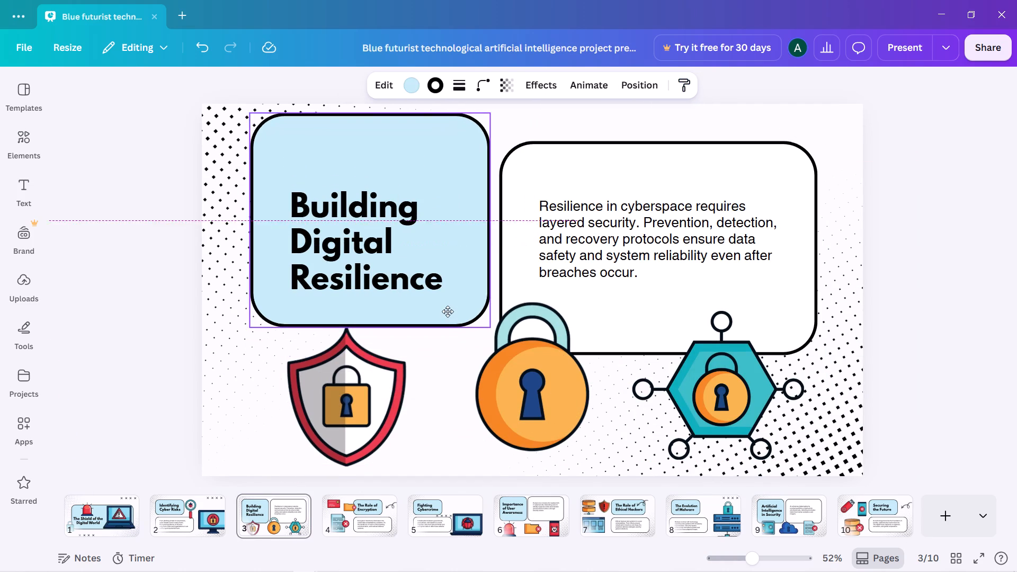
drag(448, 311, 439, 309)
drag(618, 325, 621, 288)
Spread the page 3 illustrations below the boxes: padlock down and left, hexagon lock down and right, shield slightly left and down.
drag(558, 348, 558, 357)
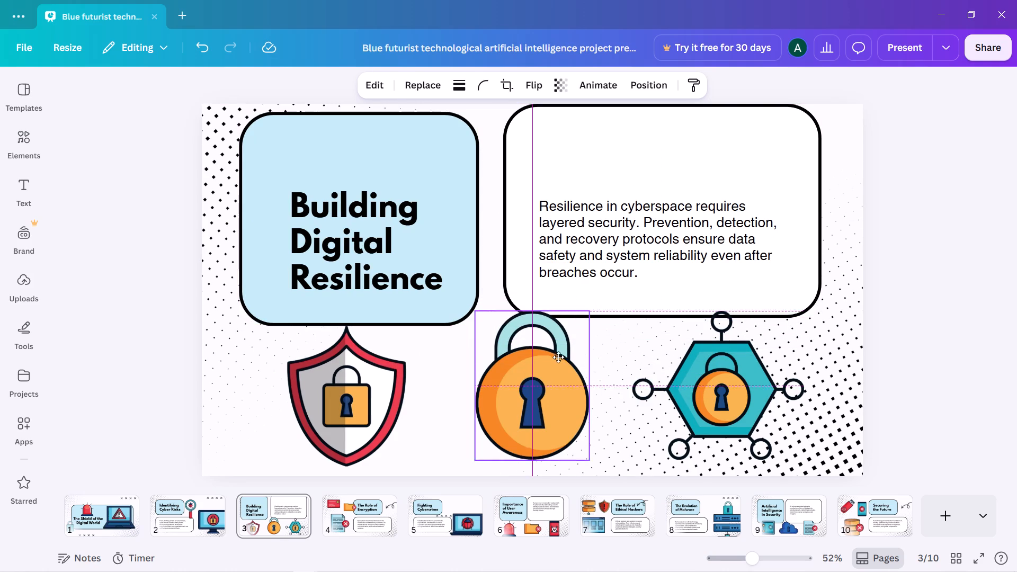
drag(558, 357, 543, 374)
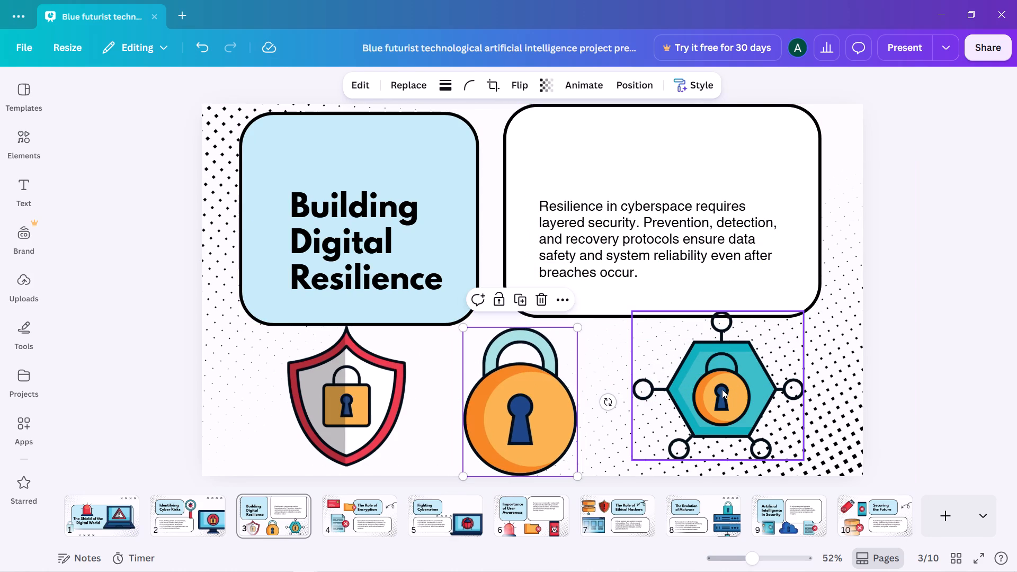
drag(721, 389, 782, 418)
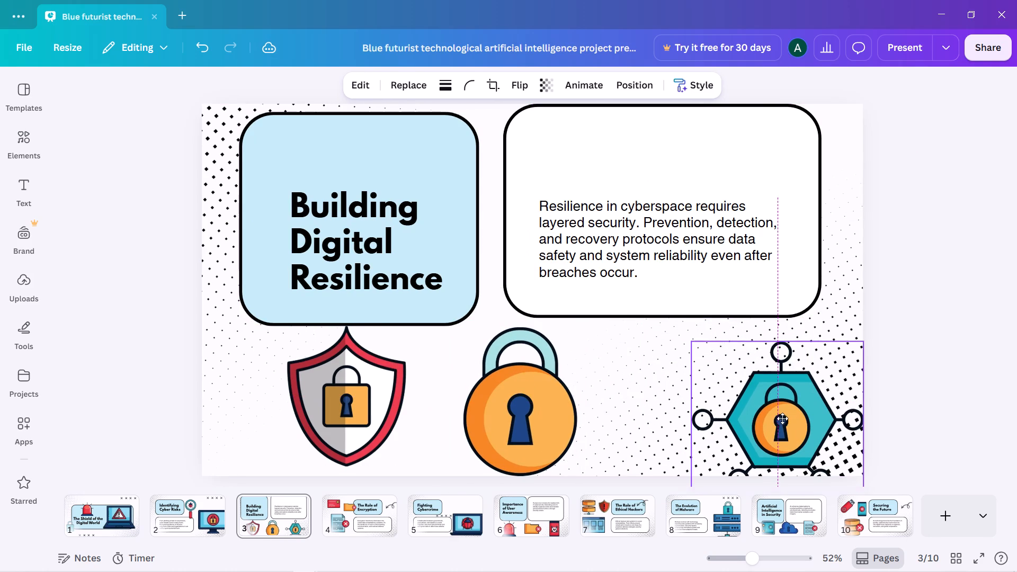
drag(782, 418, 754, 405)
drag(395, 392, 380, 400)
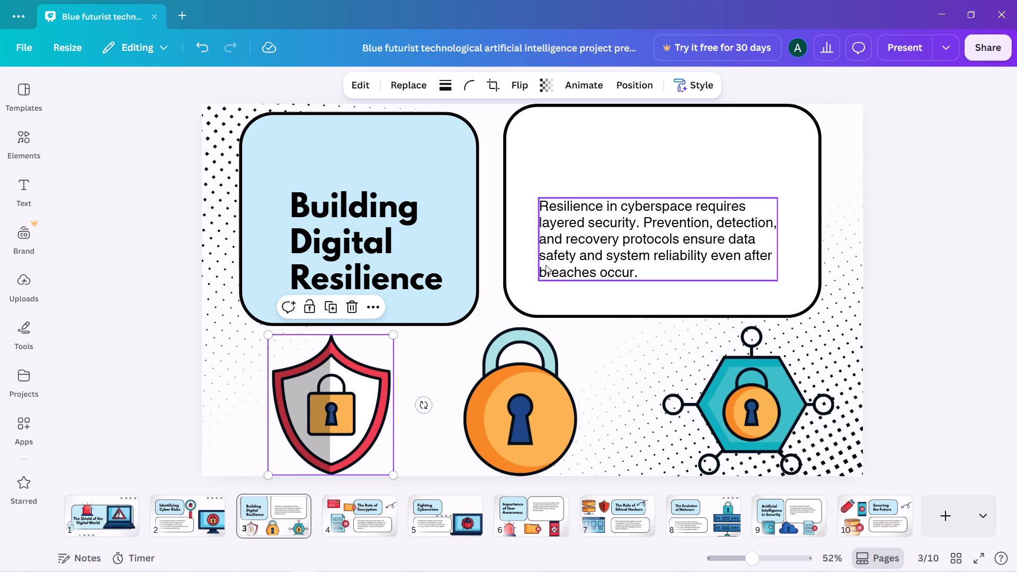
On page 7, nudge the body paragraph slightly down and shift its white box slightly left.
click(710, 522)
click(610, 516)
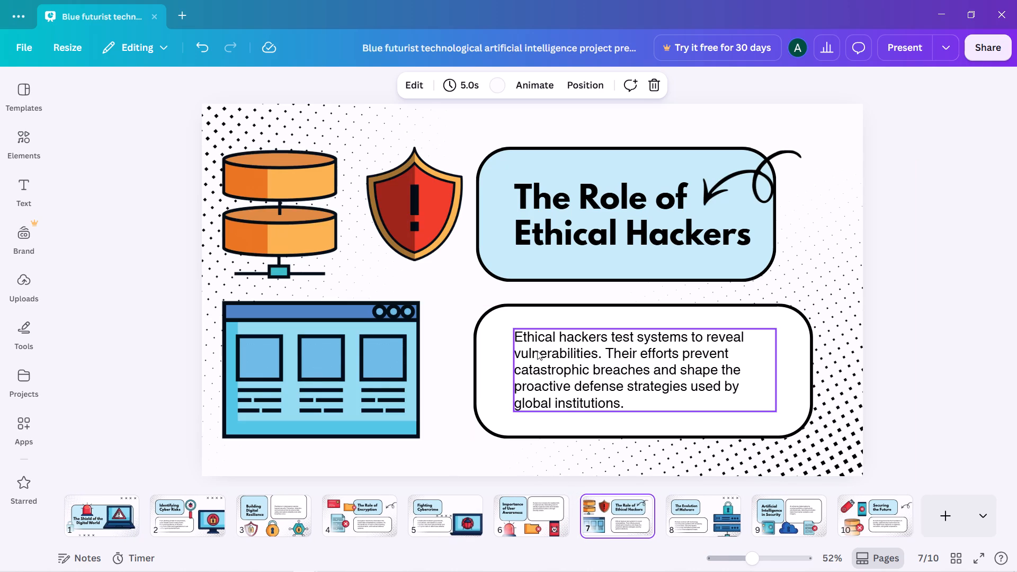
click(581, 345)
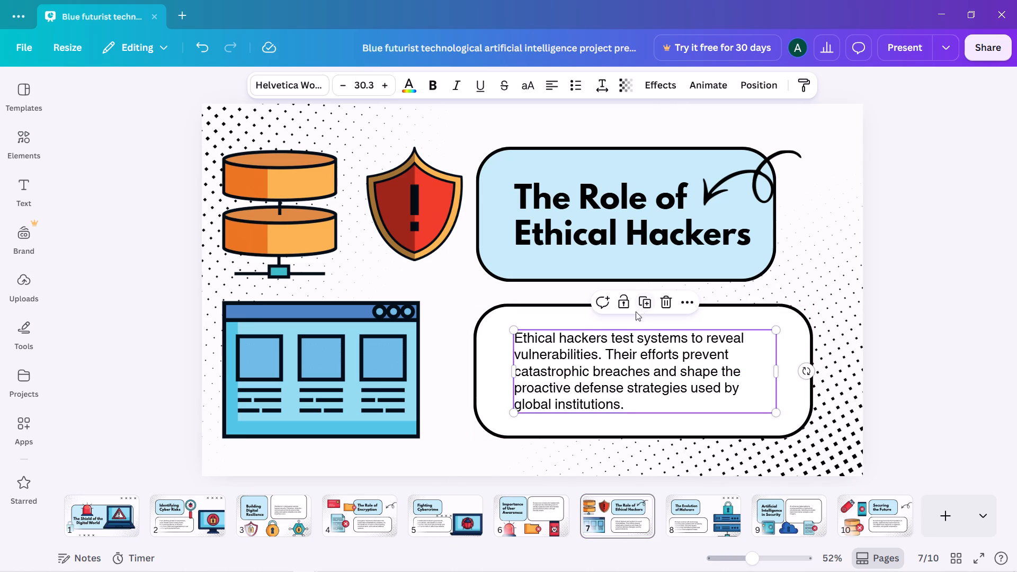
drag(746, 313, 743, 320)
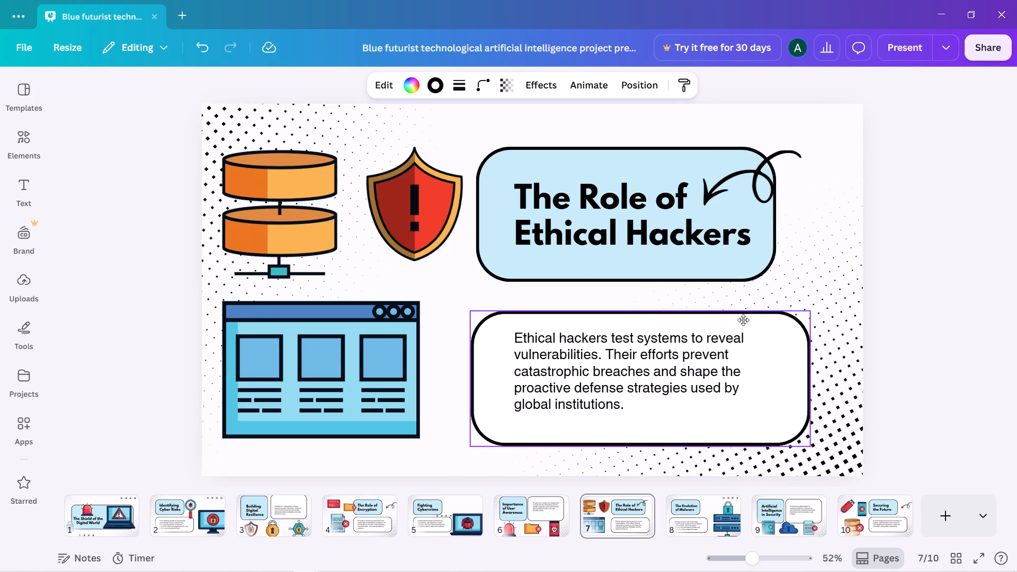
drag(743, 320, 739, 311)
click(739, 311)
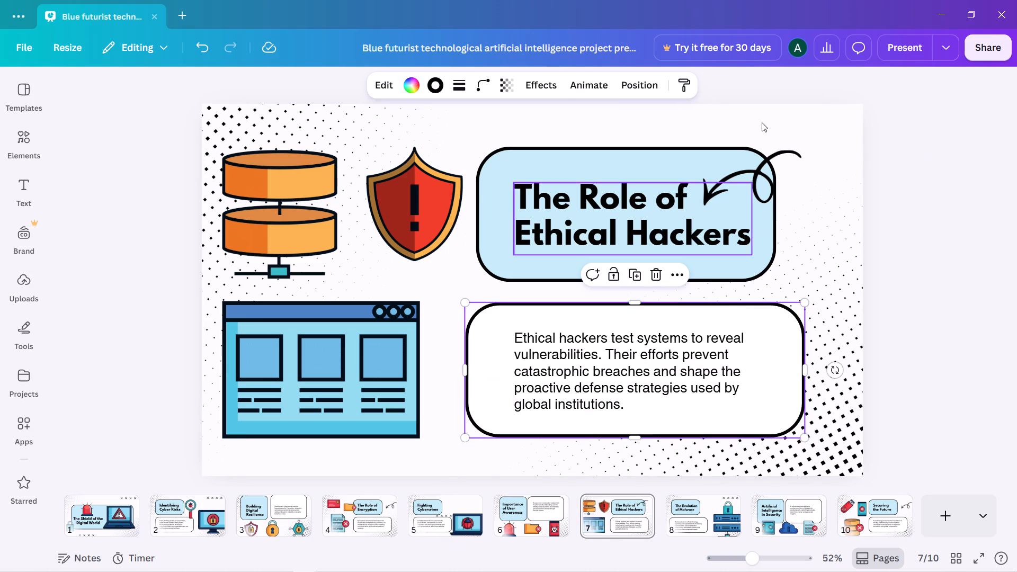
On page 7, nudge the title slightly down and right, and lower the red shield slightly.
drag(743, 215, 753, 228)
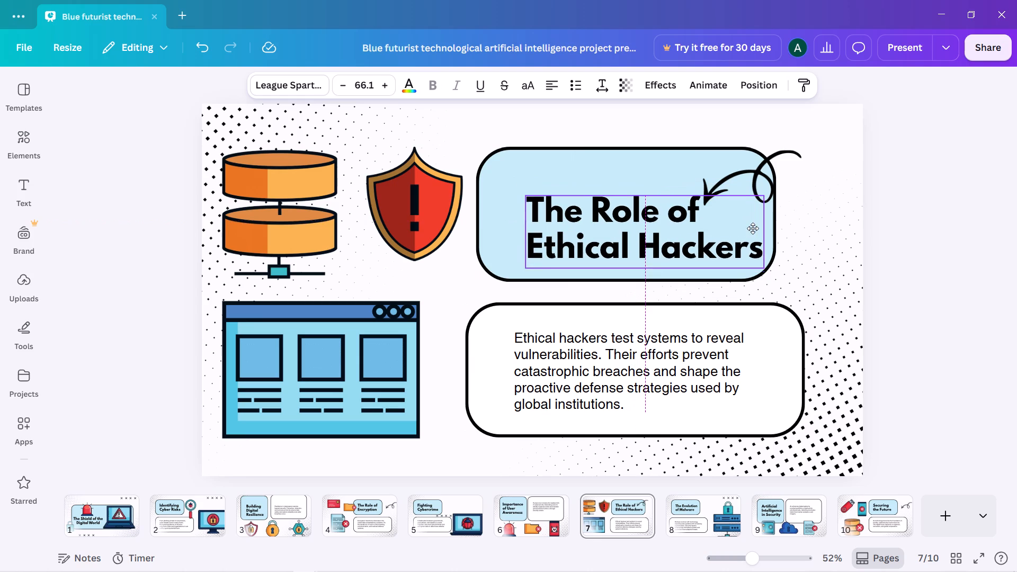
drag(753, 228, 751, 227)
click(751, 227)
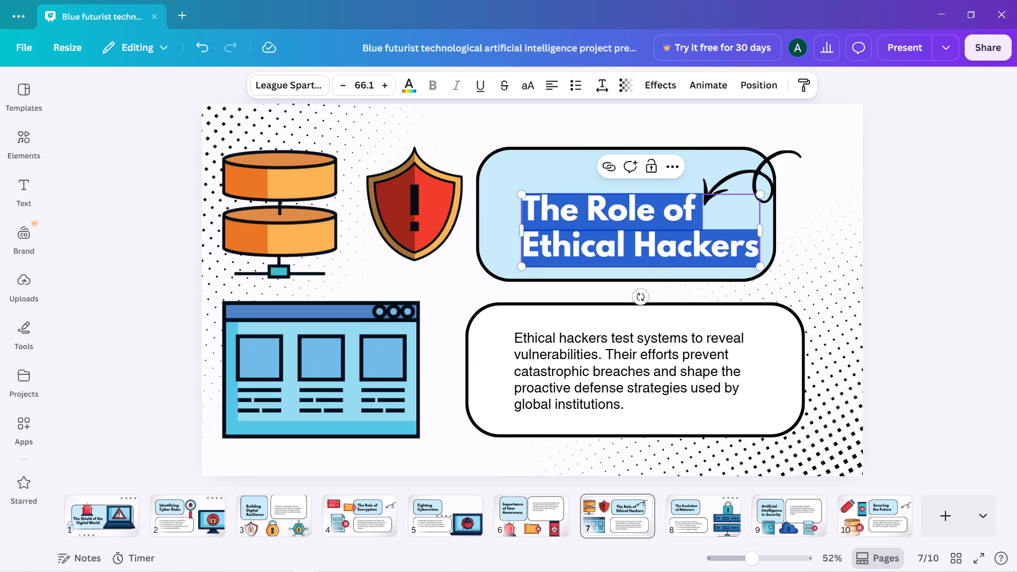
click(691, 228)
drag(691, 228, 685, 224)
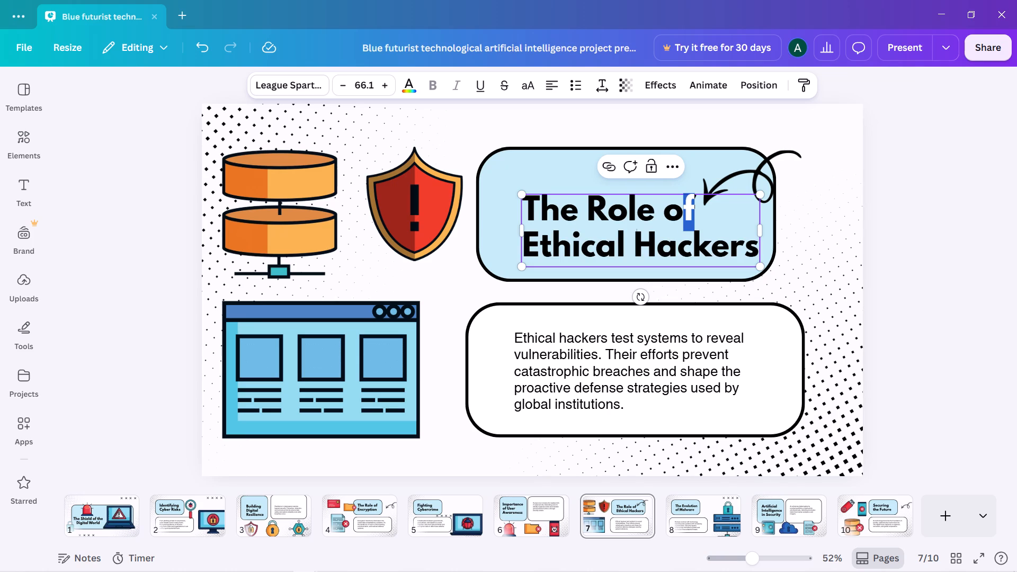
click(642, 230)
drag(642, 230, 639, 220)
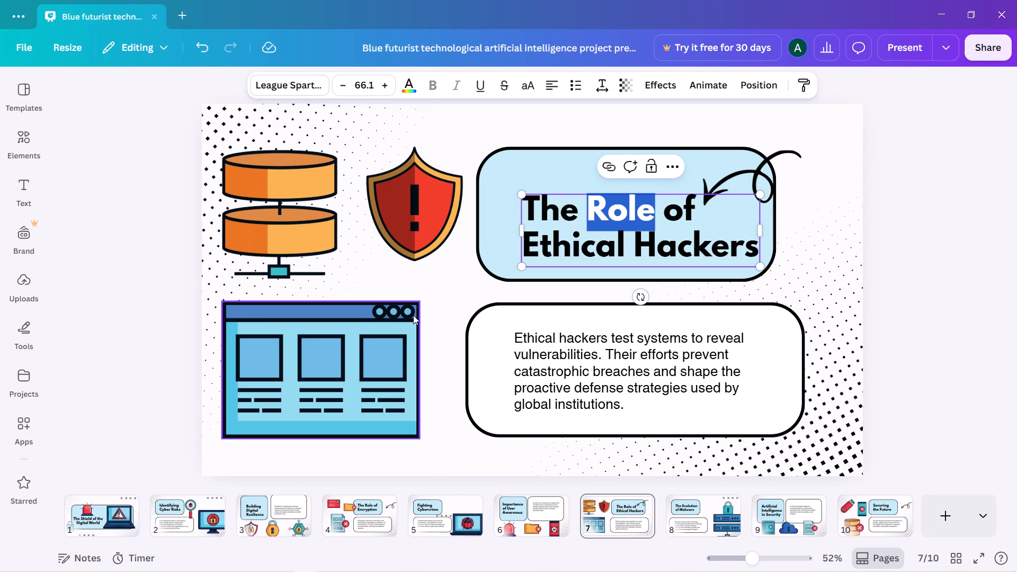
click(472, 260)
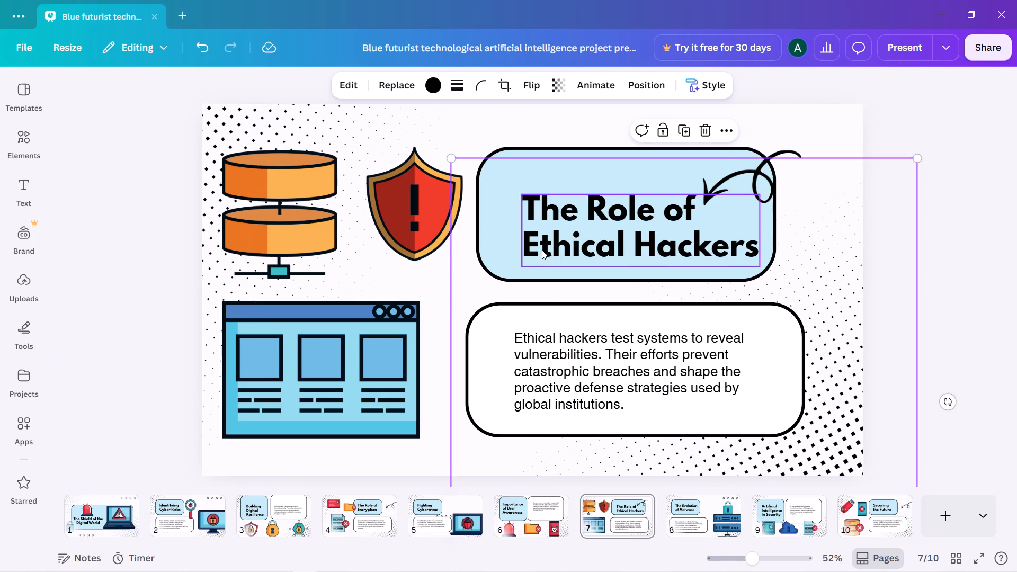
drag(543, 246, 538, 239)
click(538, 239)
drag(397, 203, 397, 215)
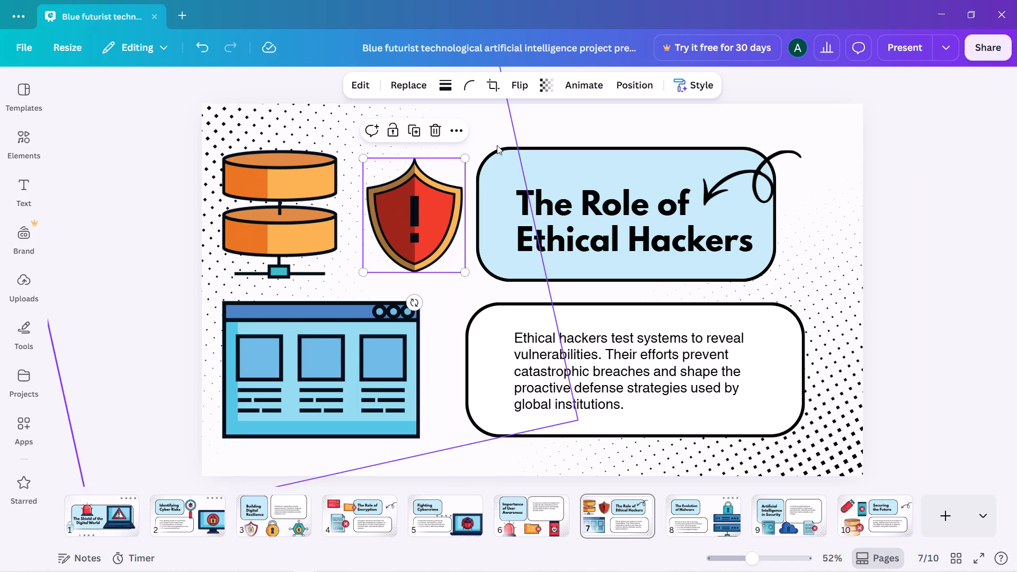
On page 4, move the blue document illustration into the page's lower-left corner, flush with the left edge.
click(432, 522)
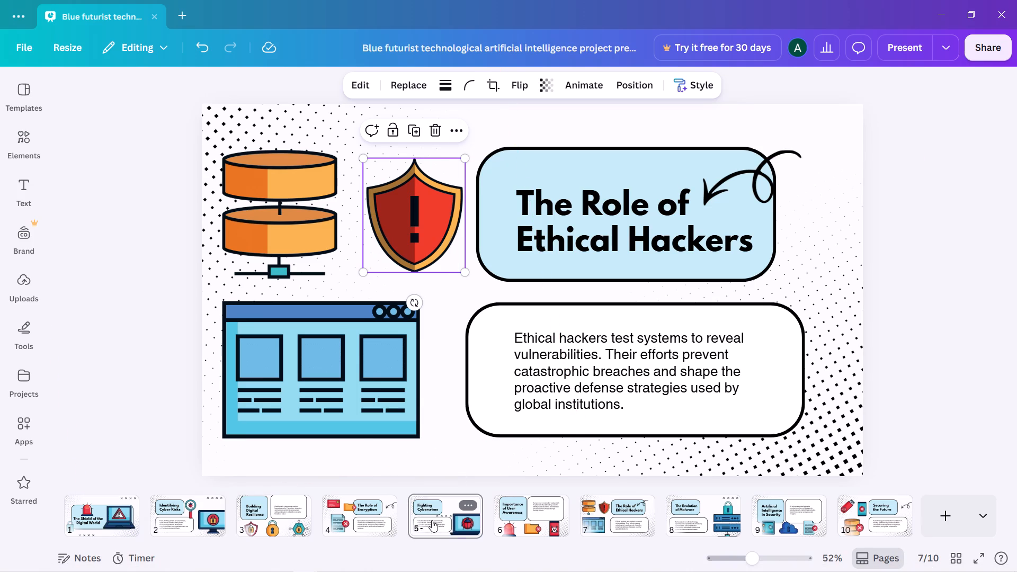
click(354, 516)
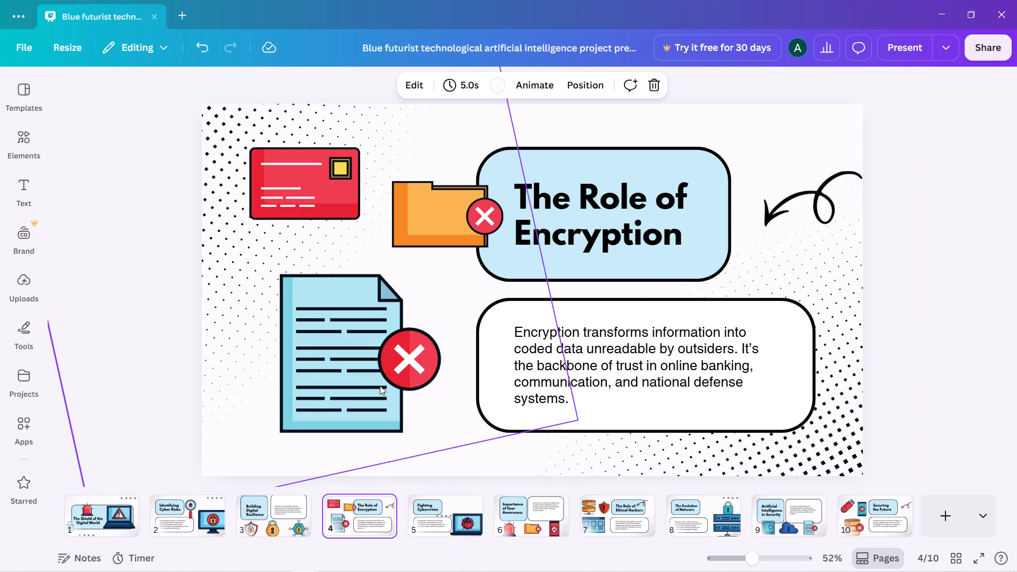
drag(379, 386, 302, 434)
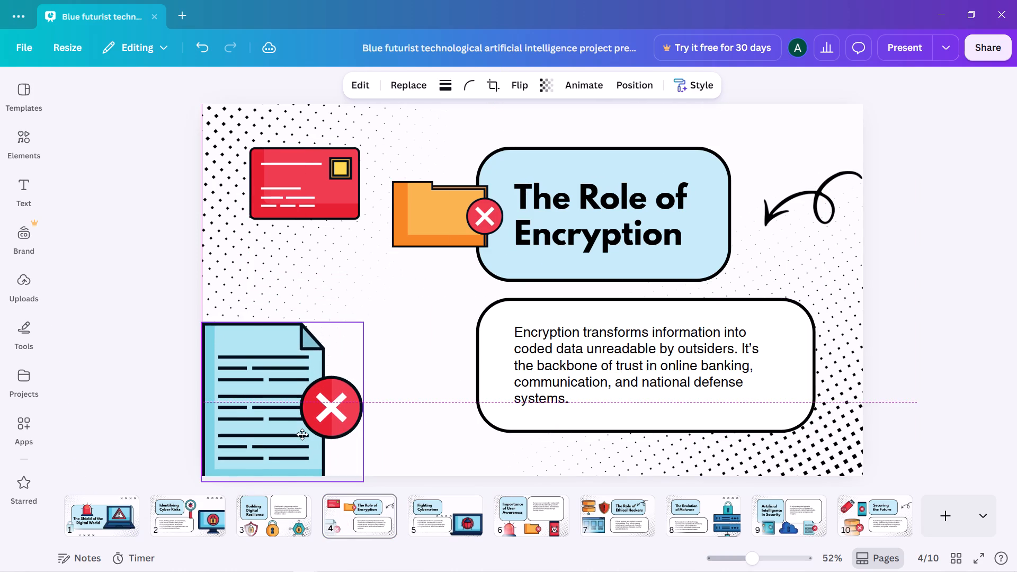
drag(302, 434, 308, 426)
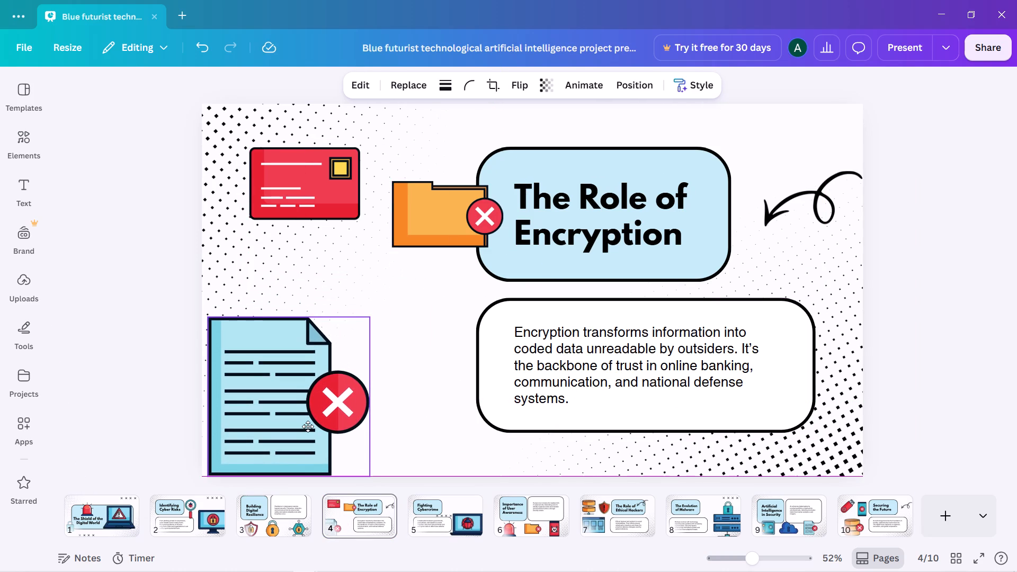
drag(308, 426, 305, 426)
On page 4, move the red card down and left, and shift the orange folder left, clear of the title box.
drag(316, 162, 316, 162)
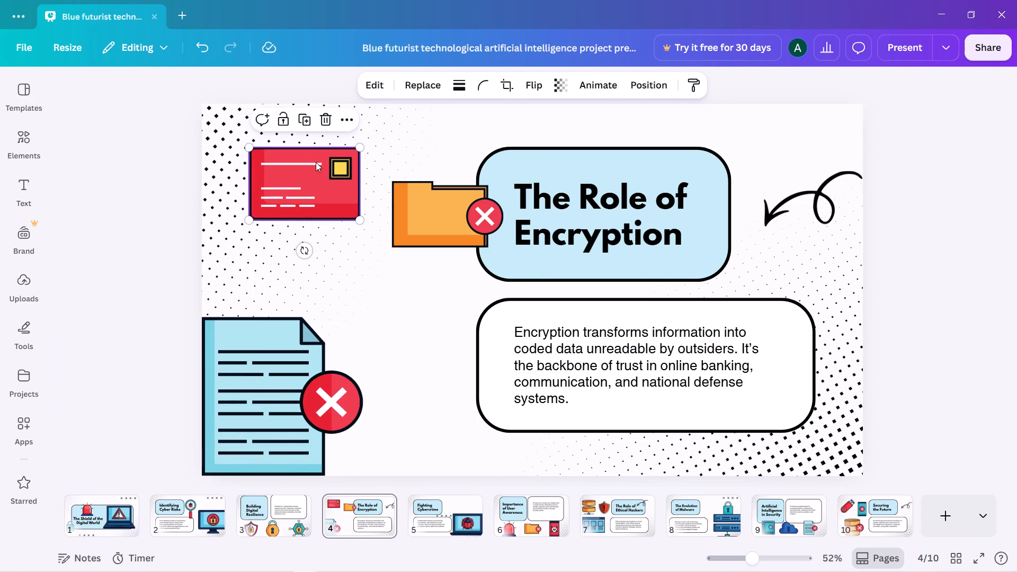
drag(316, 162, 277, 131)
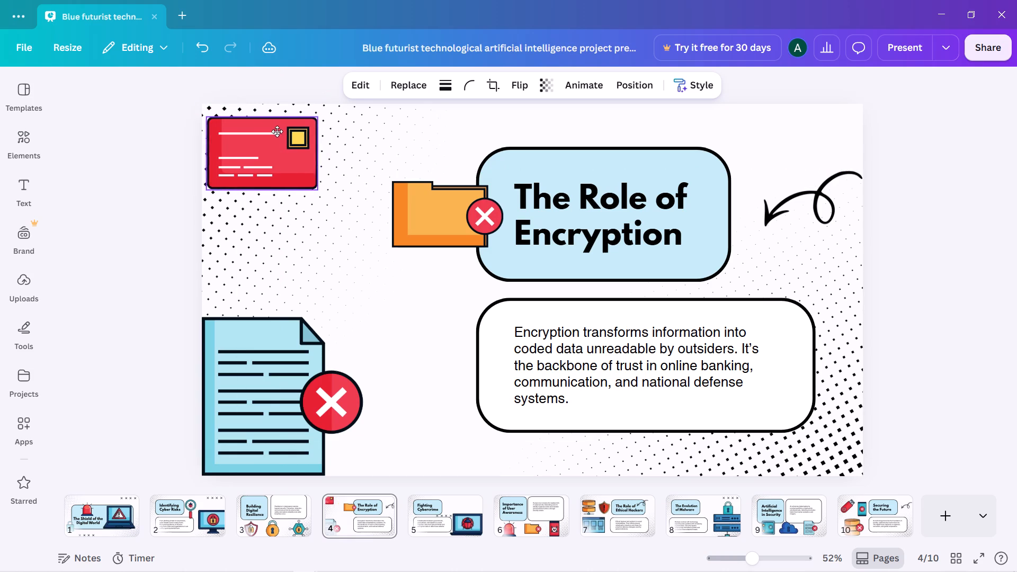
drag(277, 131, 284, 188)
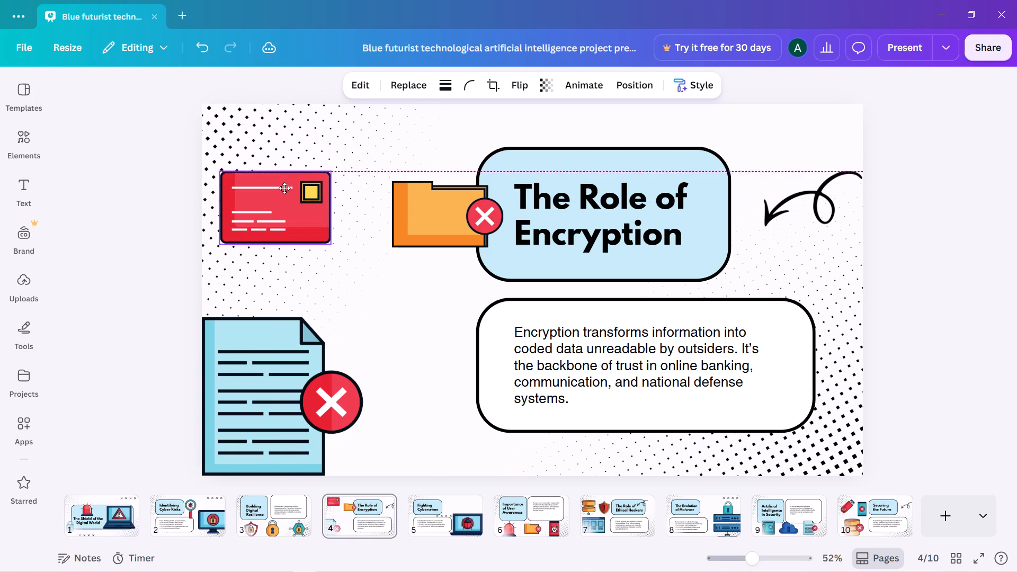
drag(284, 188, 279, 188)
drag(409, 217, 370, 222)
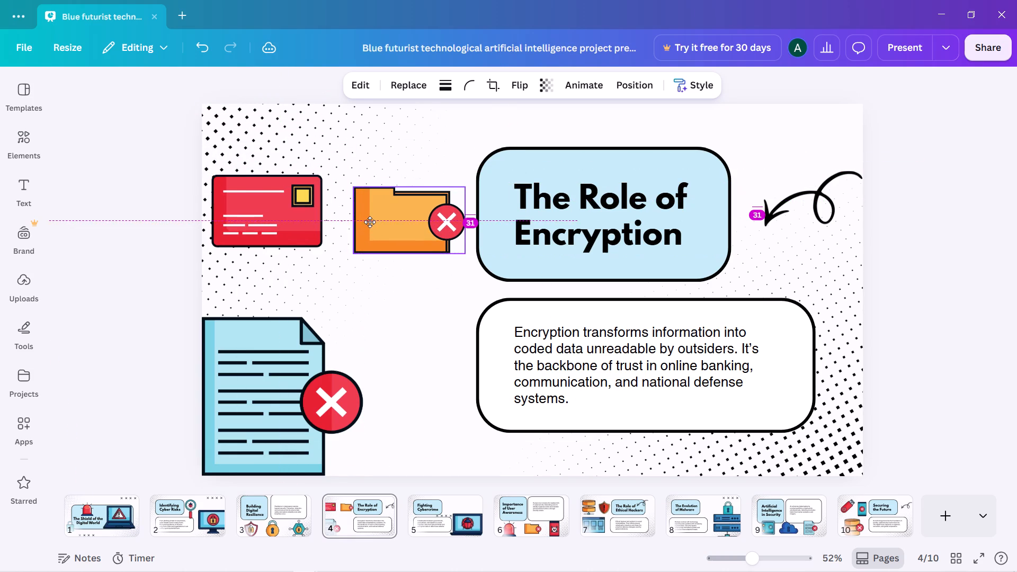
drag(370, 222, 368, 213)
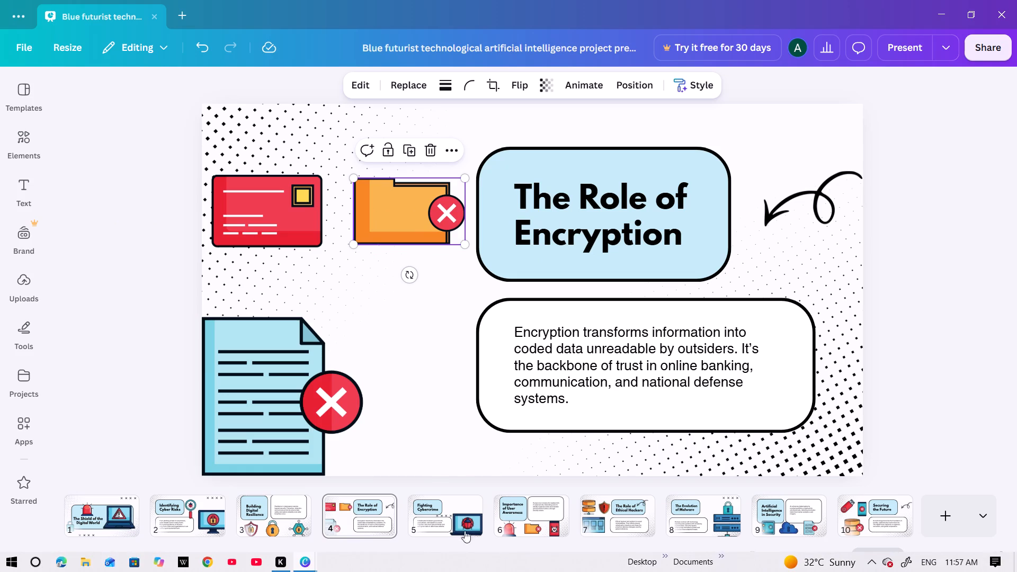
On page 6, nudge the orange folder illustration slightly down.
click(546, 516)
drag(546, 421, 541, 434)
On page 2, shift the white box slightly down and left, and move the magnifying glass to above the monitor.
click(189, 523)
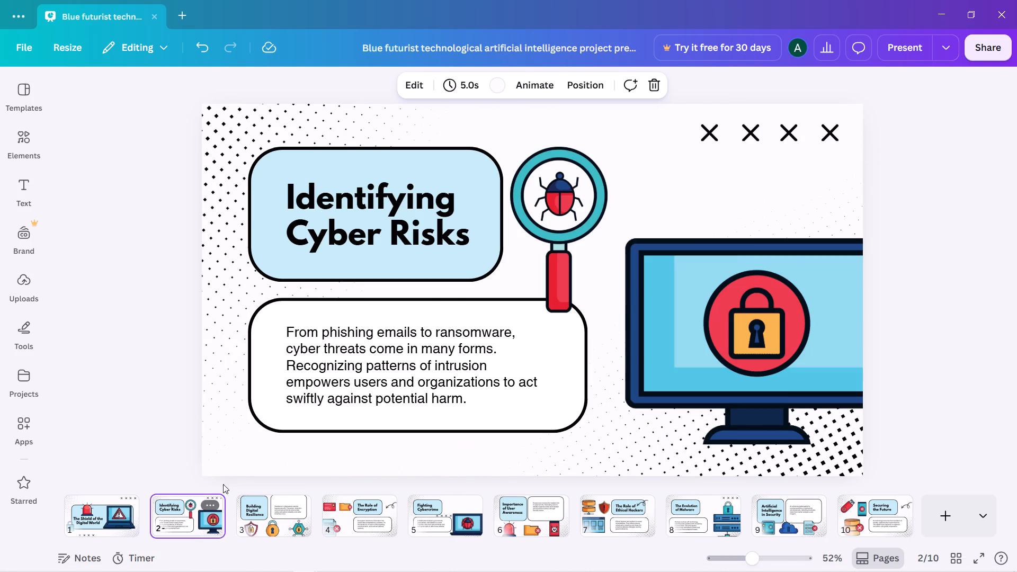
click(528, 385)
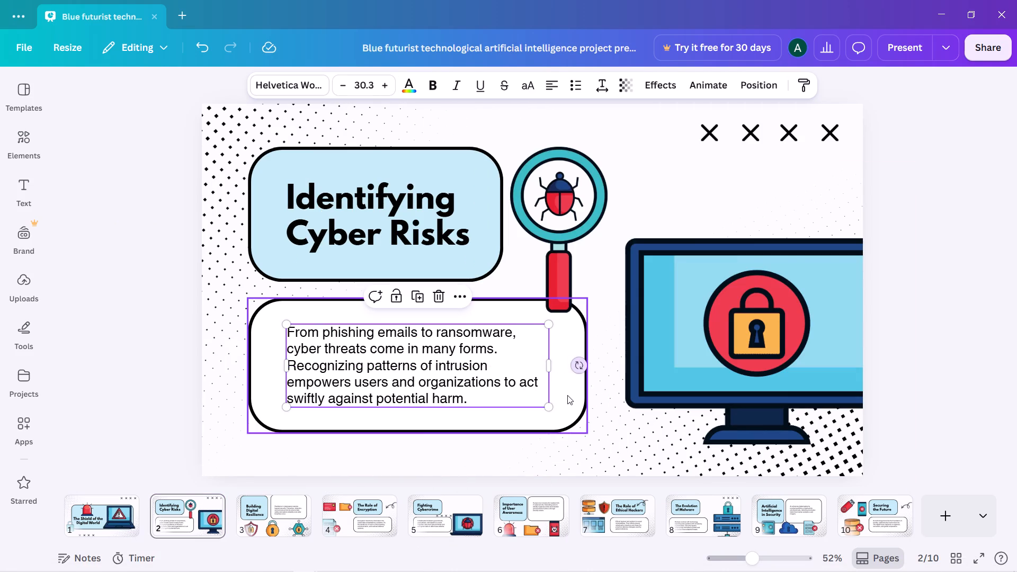
drag(567, 395, 551, 400)
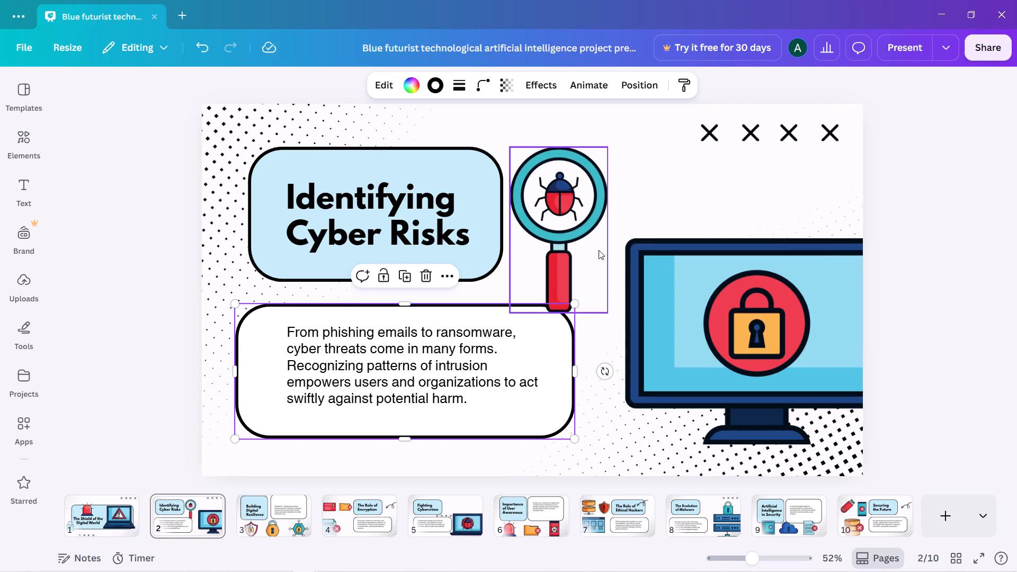
drag(545, 279, 817, 447)
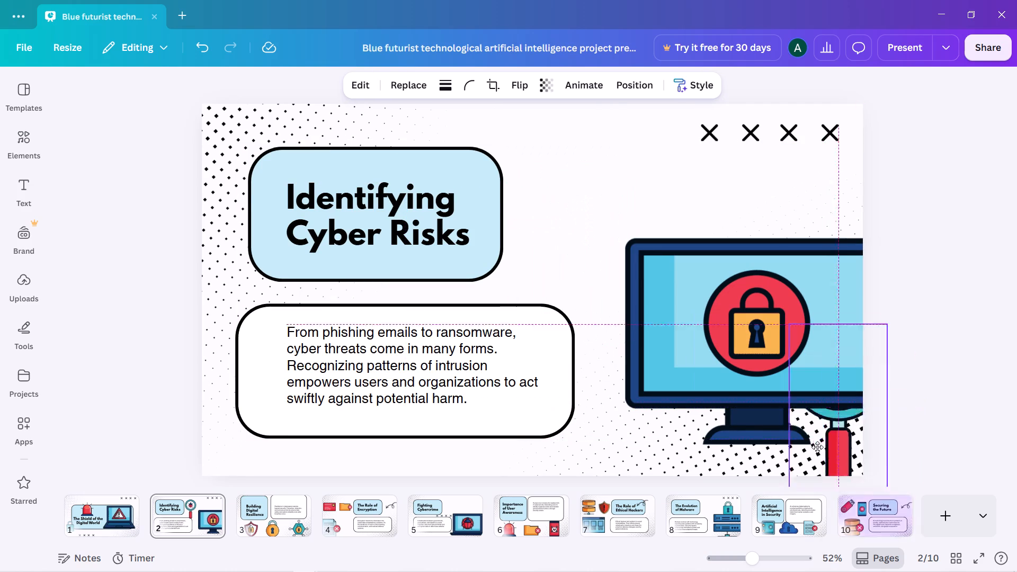
drag(817, 447, 744, 279)
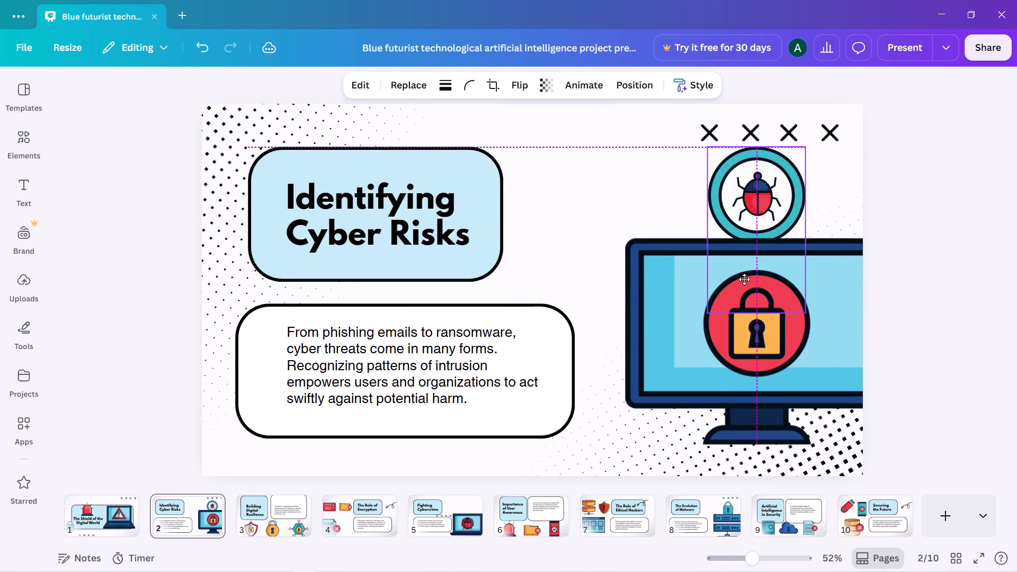
drag(744, 279, 770, 281)
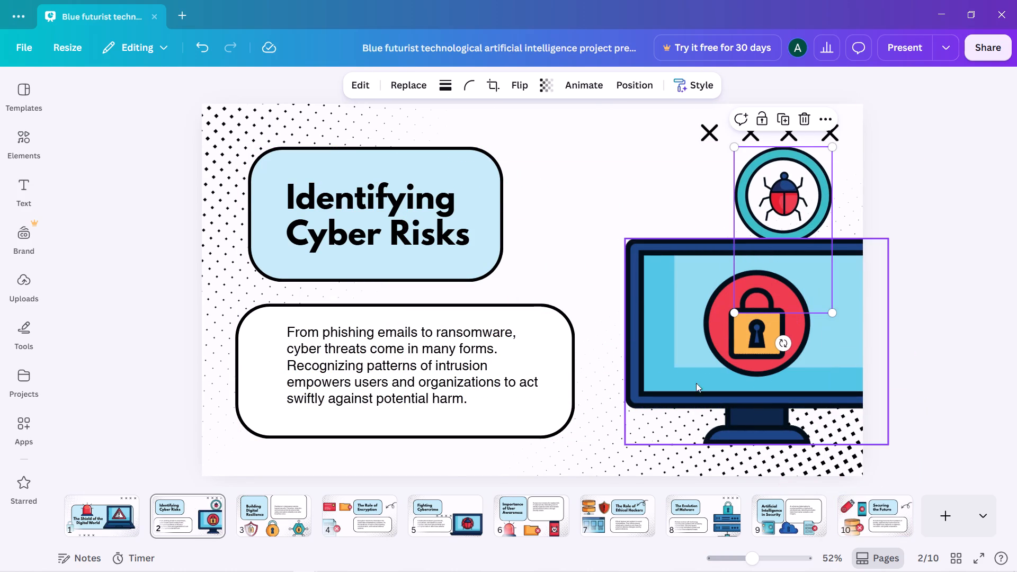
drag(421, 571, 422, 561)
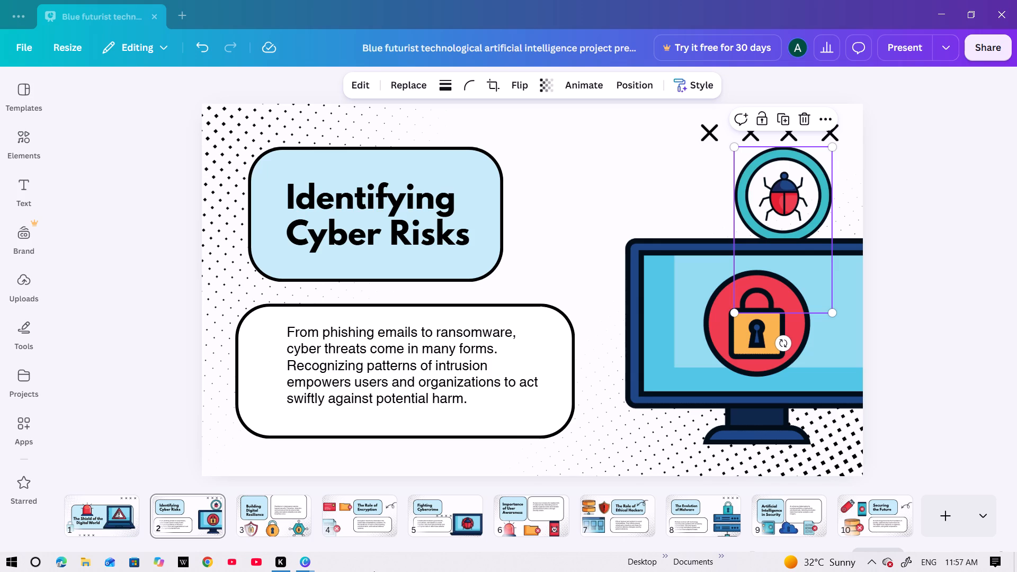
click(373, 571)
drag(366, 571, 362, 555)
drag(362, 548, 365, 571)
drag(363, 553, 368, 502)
Raise the page 2 body paragraph and its white box to just below the blue title box.
drag(417, 457, 446, 436)
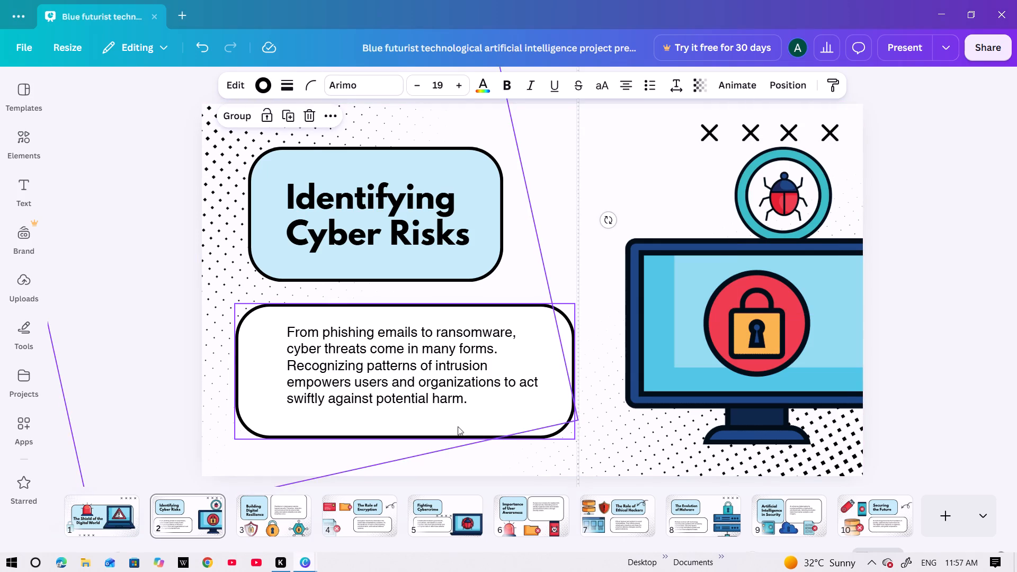
drag(475, 409, 478, 422)
drag(477, 419, 477, 389)
drag(476, 390, 468, 392)
drag(468, 392, 479, 369)
Adjust the position of the halftone dot pattern in page 2's lower-right corner with small shifts down and left.
drag(533, 447, 535, 462)
drag(528, 462, 529, 433)
drag(529, 433, 528, 448)
drag(527, 443, 527, 412)
click(527, 412)
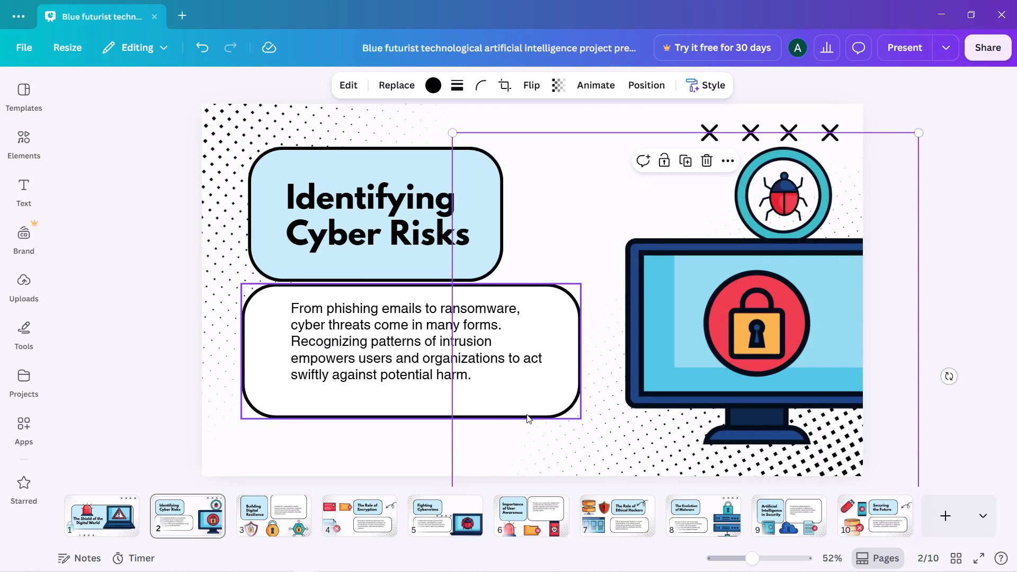
click(527, 414)
drag(559, 420, 551, 432)
click(537, 437)
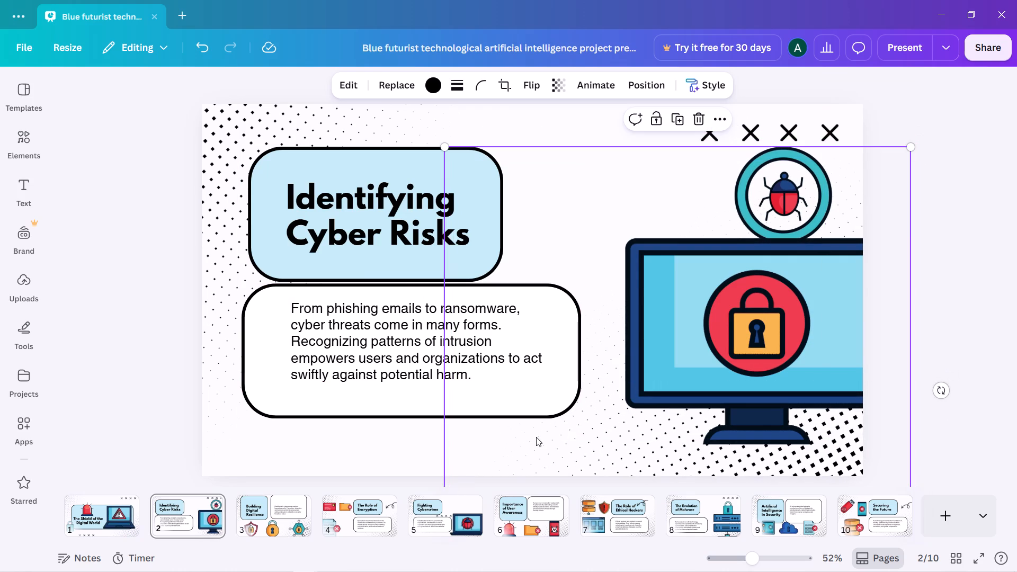
click(546, 419)
drag(529, 440, 531, 425)
click(534, 419)
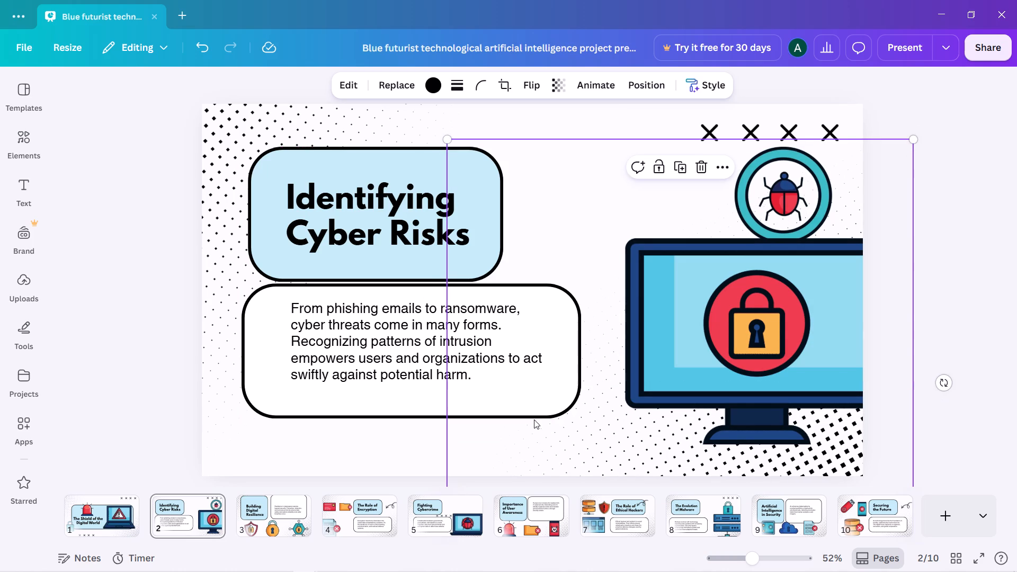
click(523, 434)
drag(523, 430, 523, 437)
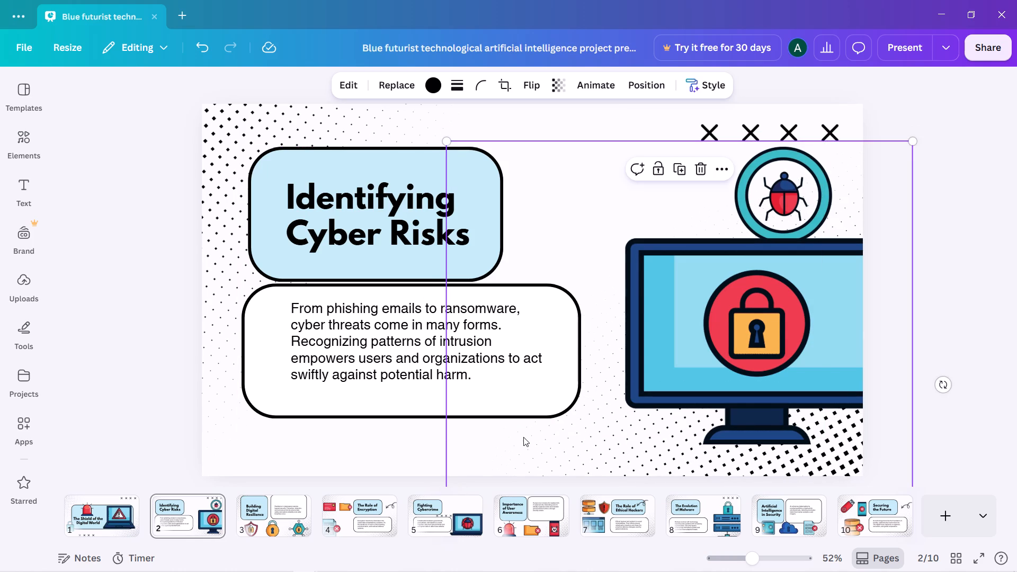
click(523, 437)
drag(524, 435, 523, 442)
click(516, 449)
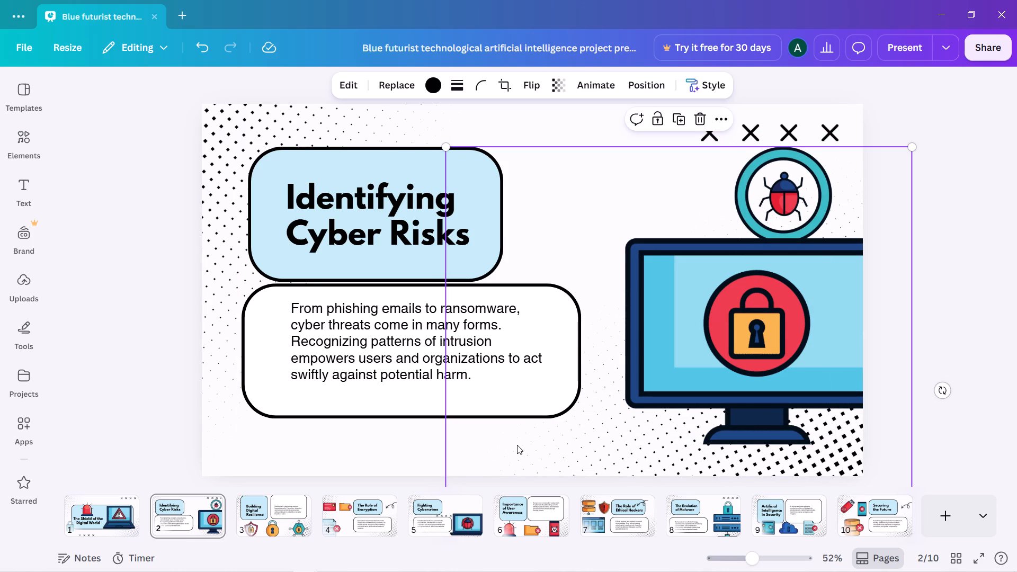
drag(526, 431, 522, 442)
click(521, 446)
drag(525, 437, 522, 437)
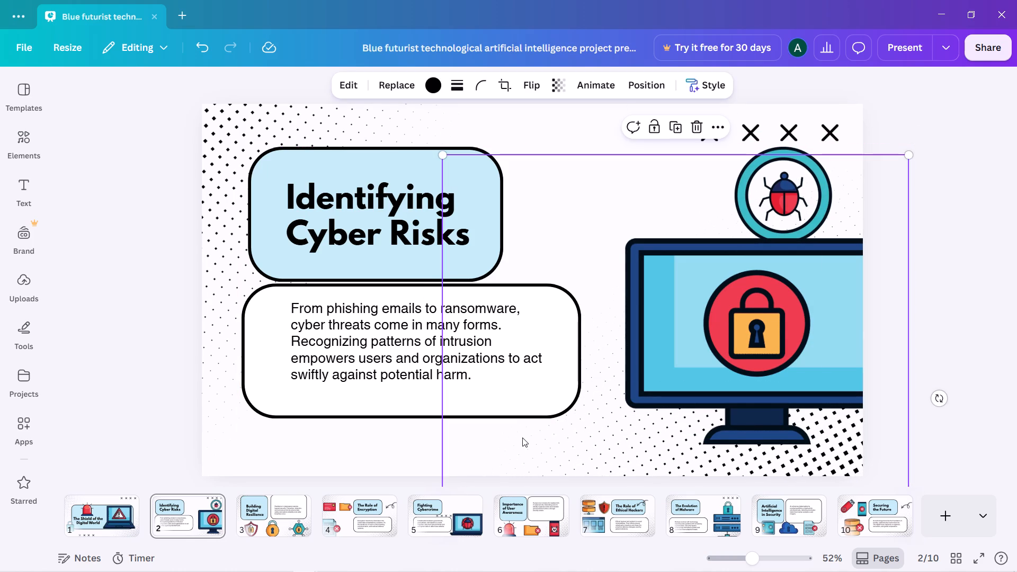
Move the halftone dot pattern on page 2 further down and left.
drag(522, 437, 481, 470)
drag(481, 470, 479, 463)
drag(507, 438, 508, 445)
click(490, 454)
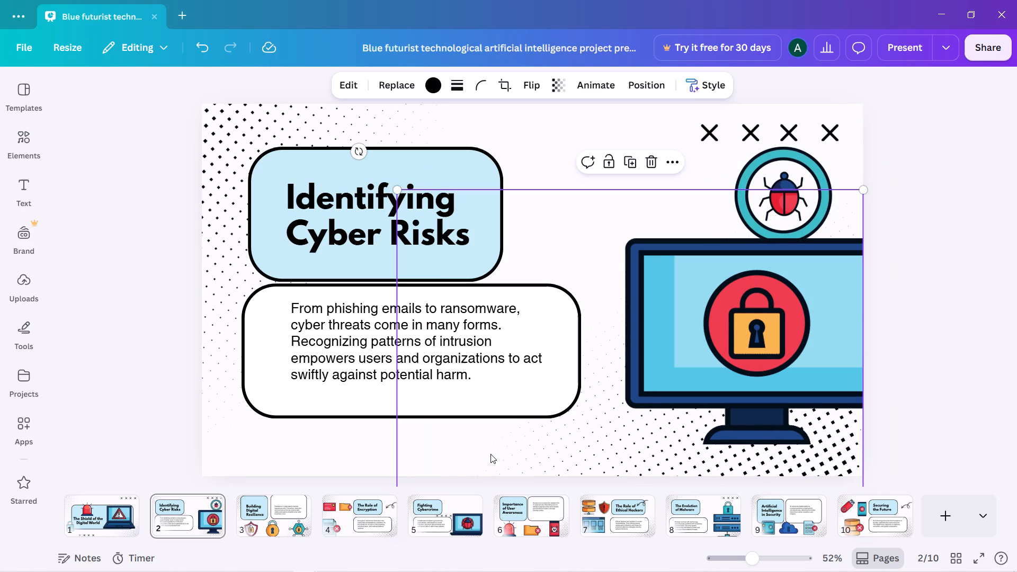
drag(492, 436, 491, 450)
drag(491, 450, 491, 444)
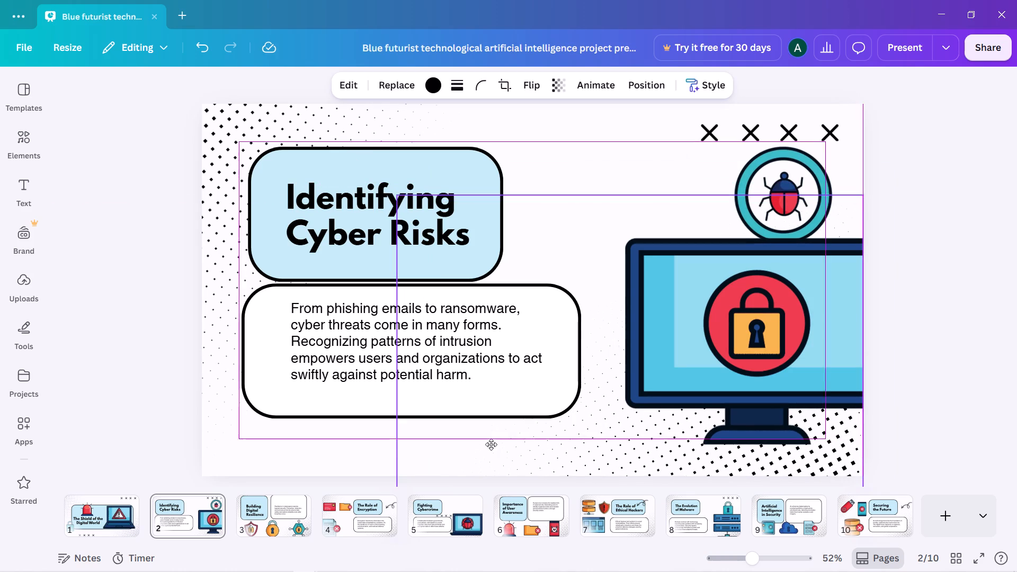
drag(494, 442, 494, 450)
drag(446, 469, 445, 457)
drag(448, 458, 451, 490)
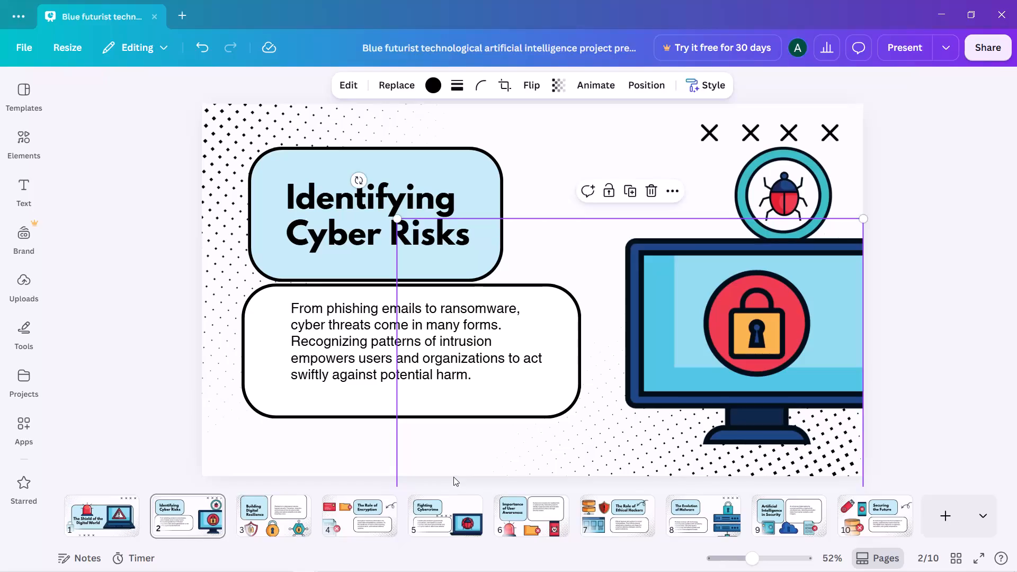
drag(457, 464, 462, 445)
Shift the halftone dot pattern in page 2's lower-right corner further left and slightly up, through small repeated moves.
drag(489, 389, 489, 395)
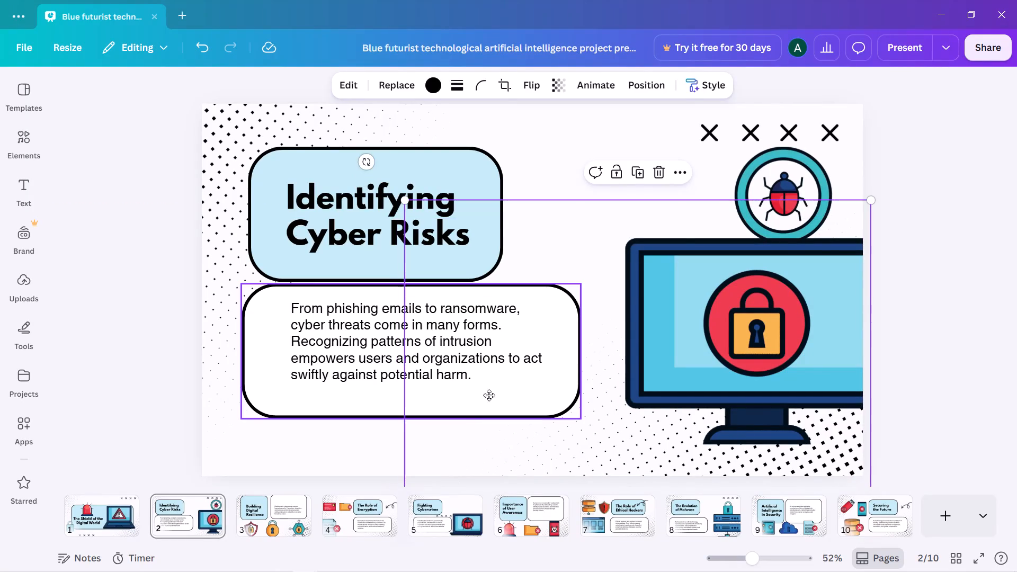
drag(489, 395, 487, 403)
click(487, 403)
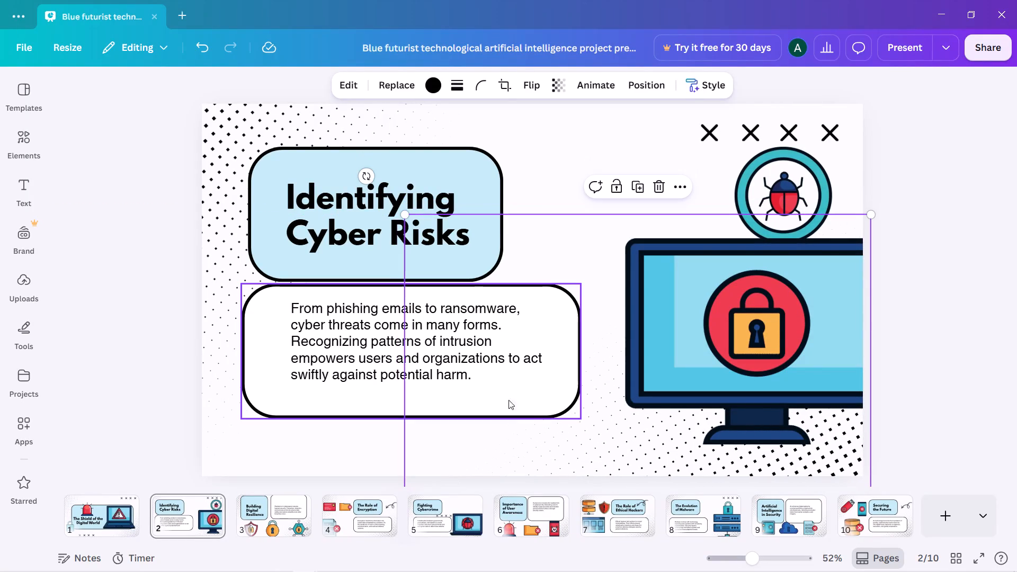
drag(534, 399, 492, 399)
drag(486, 400, 499, 386)
click(501, 385)
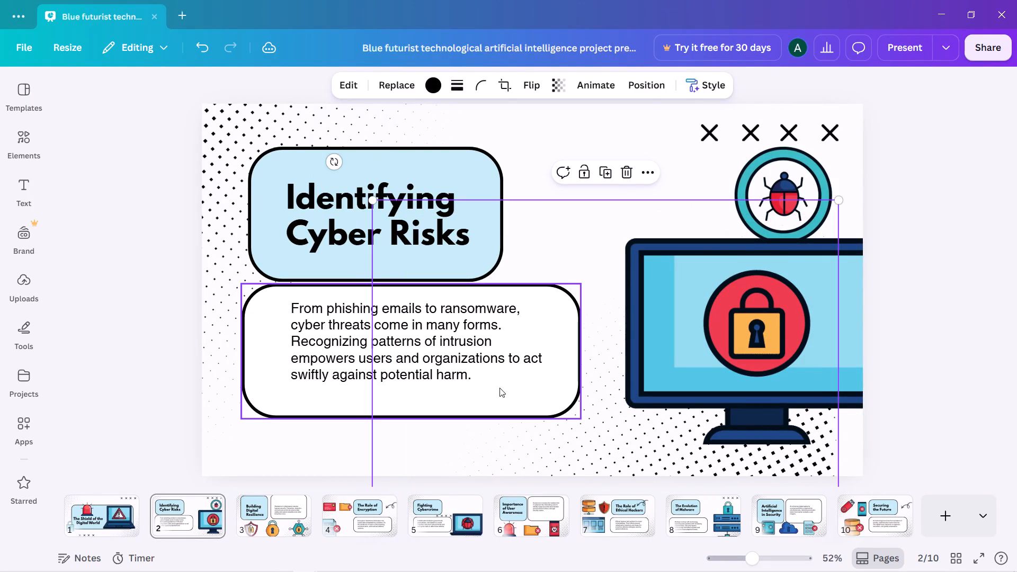
click(499, 389)
drag(499, 386, 499, 391)
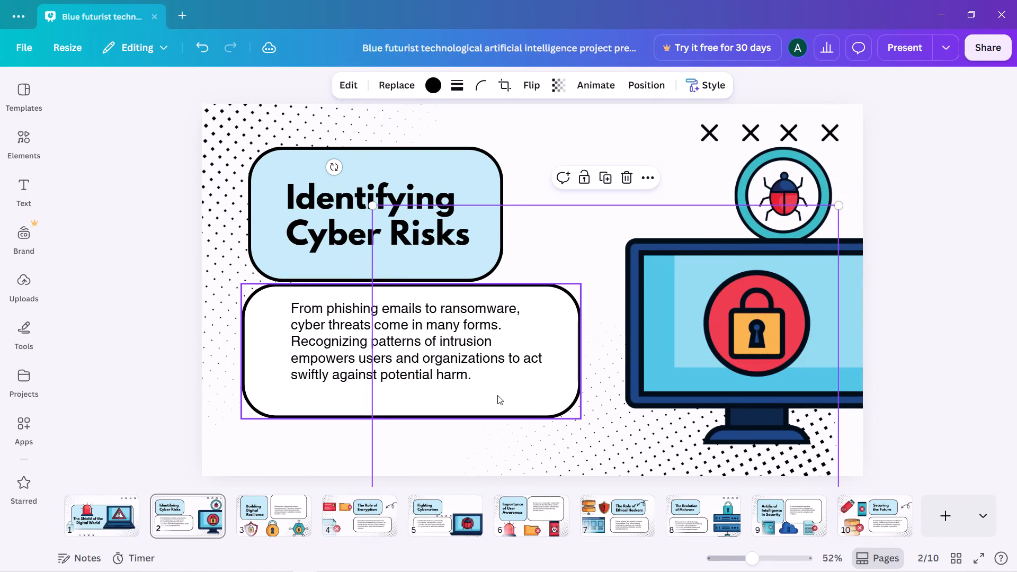
click(497, 395)
drag(522, 380, 510, 395)
drag(474, 422, 473, 403)
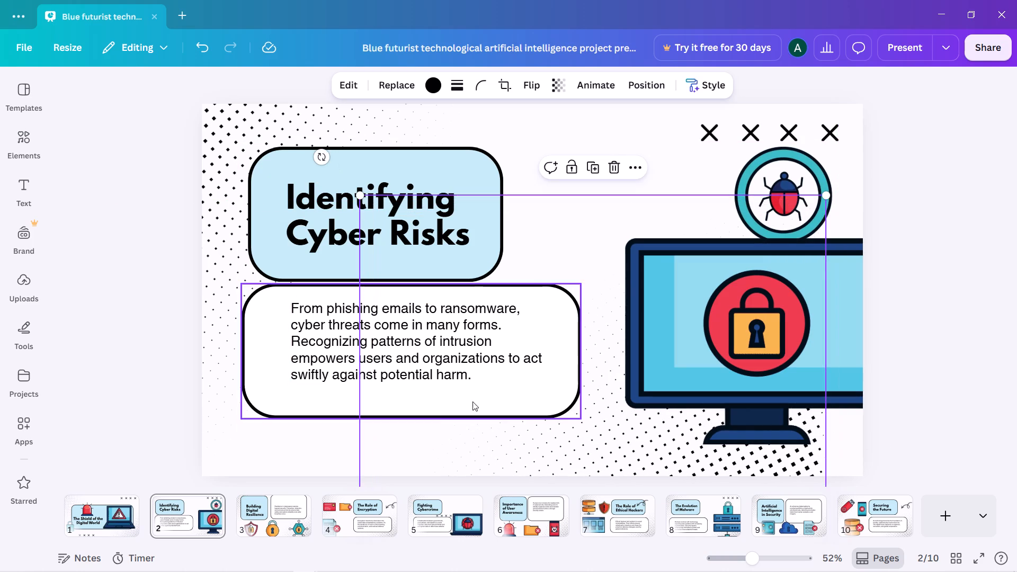
Move the left-hand halftone pattern from page 2 onto page 3, placing it over the blue title box.
drag(218, 434, 238, 477)
drag(239, 475, 253, 445)
drag(255, 448, 273, 514)
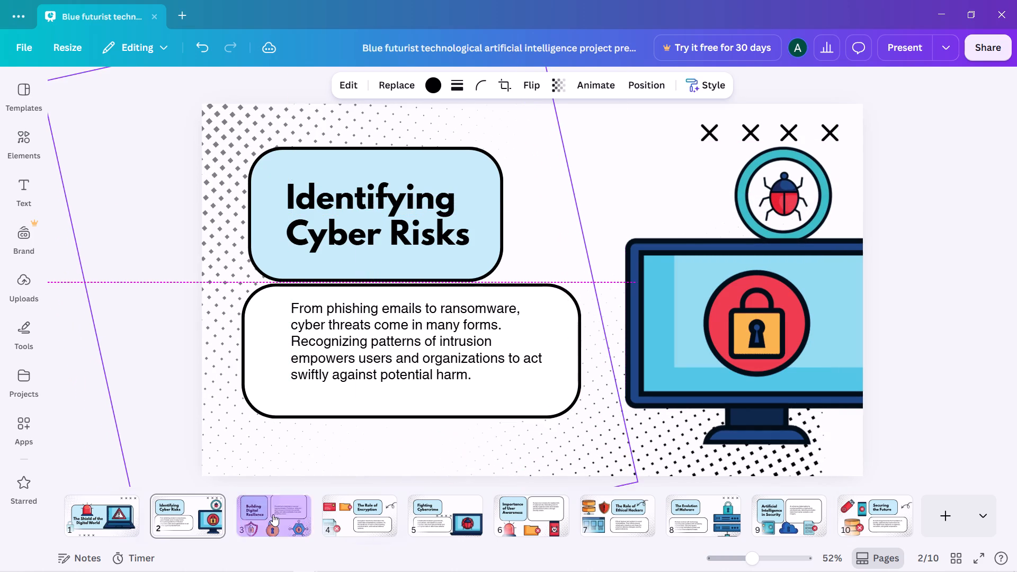
drag(295, 481, 318, 451)
drag(321, 449, 326, 461)
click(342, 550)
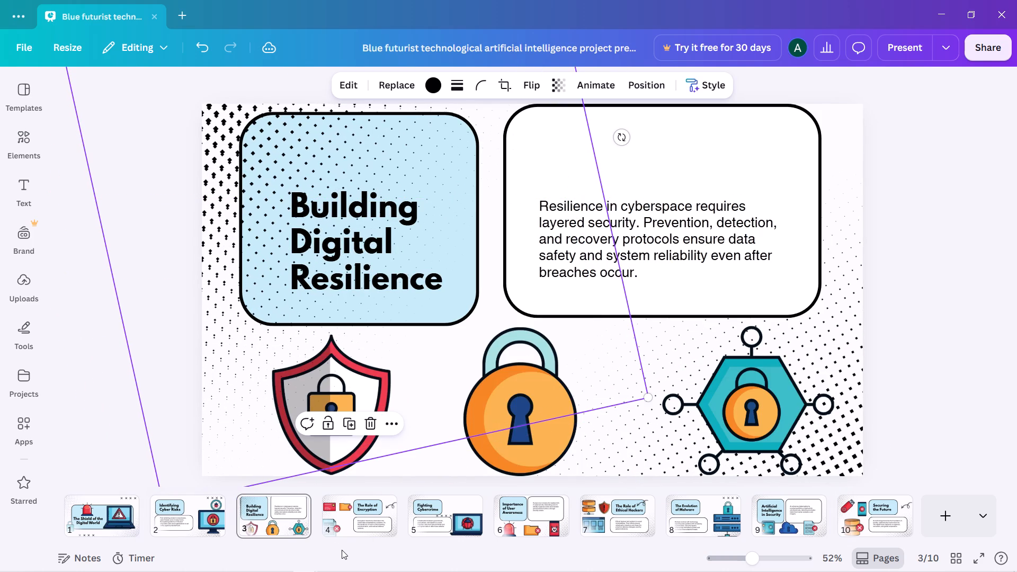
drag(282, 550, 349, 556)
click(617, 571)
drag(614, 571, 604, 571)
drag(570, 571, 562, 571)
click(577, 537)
On page 6, move the orange folder illustration slightly up below the two text boxes.
click(516, 523)
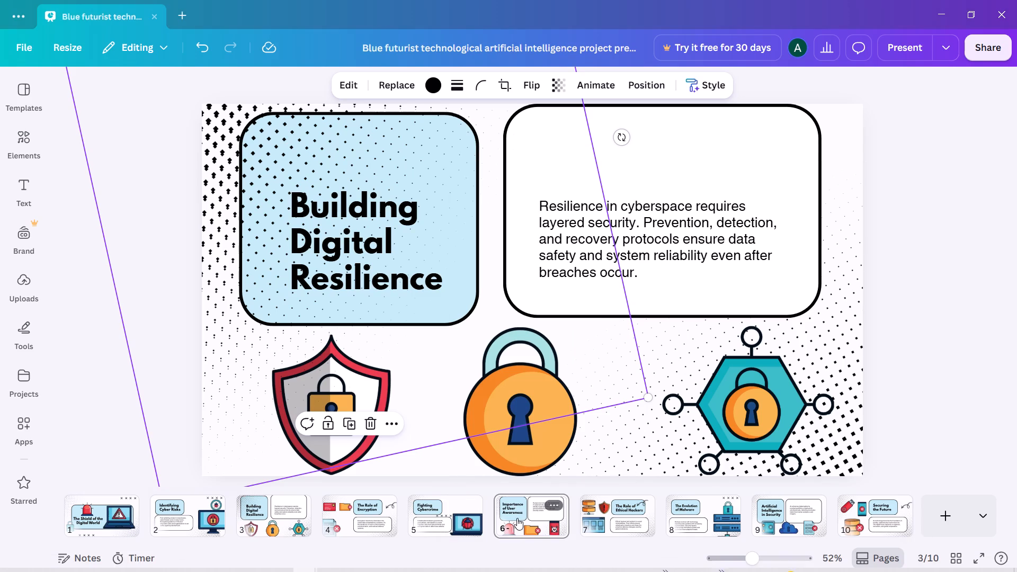
drag(563, 433, 569, 413)
drag(815, 489, 805, 486)
drag(727, 491, 727, 491)
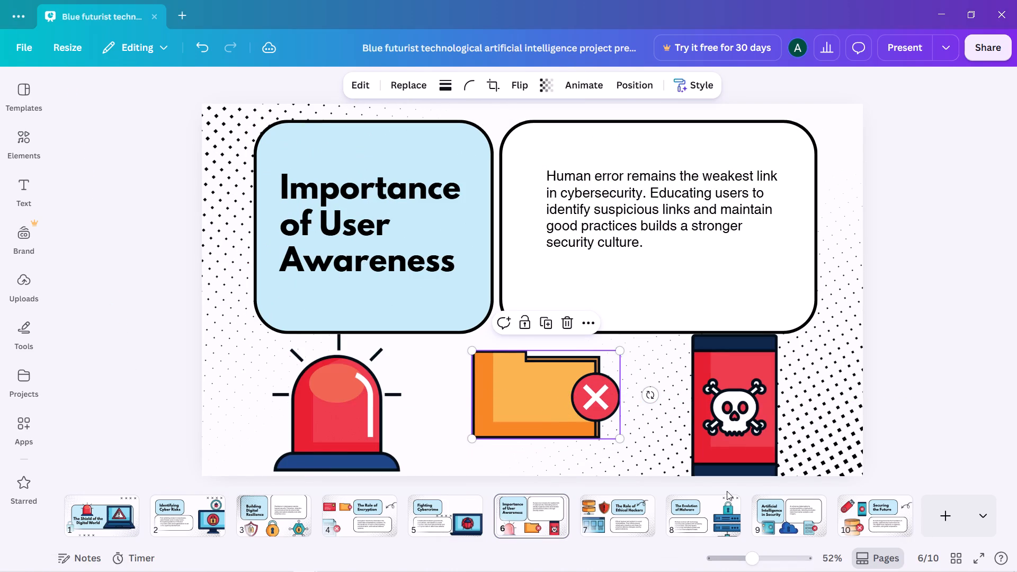
drag(727, 491, 729, 480)
On page 9, select the document illustration together with the lower-right halftone pattern and shift both slightly left.
drag(775, 496, 739, 495)
drag(738, 495, 738, 479)
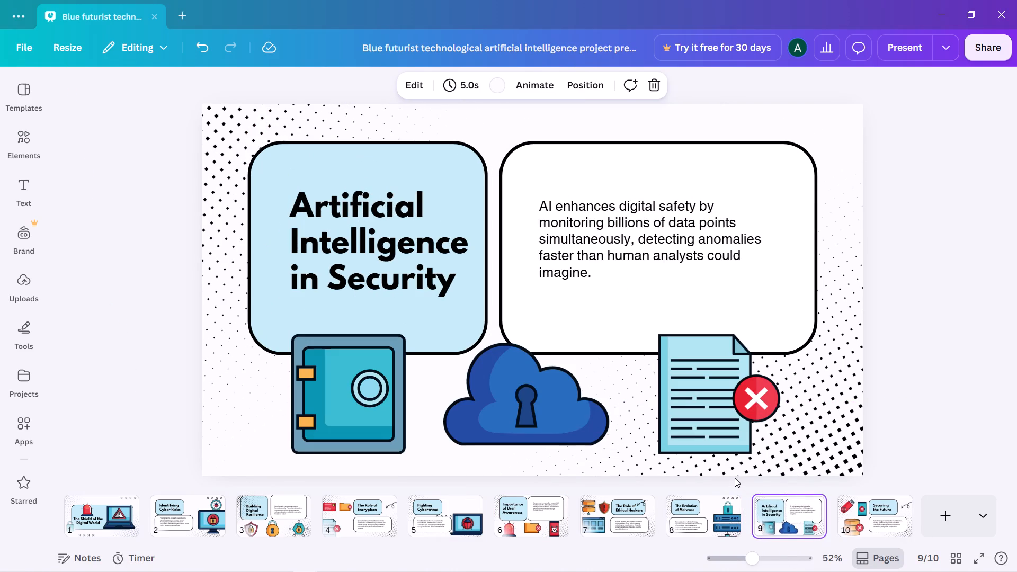
click(735, 478)
drag(734, 478, 755, 454)
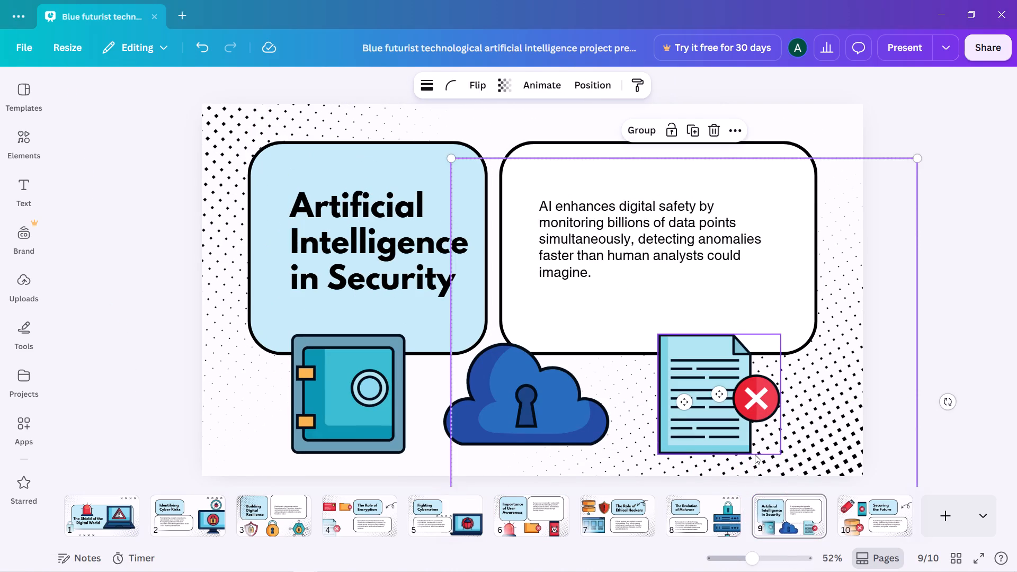
drag(755, 454, 741, 455)
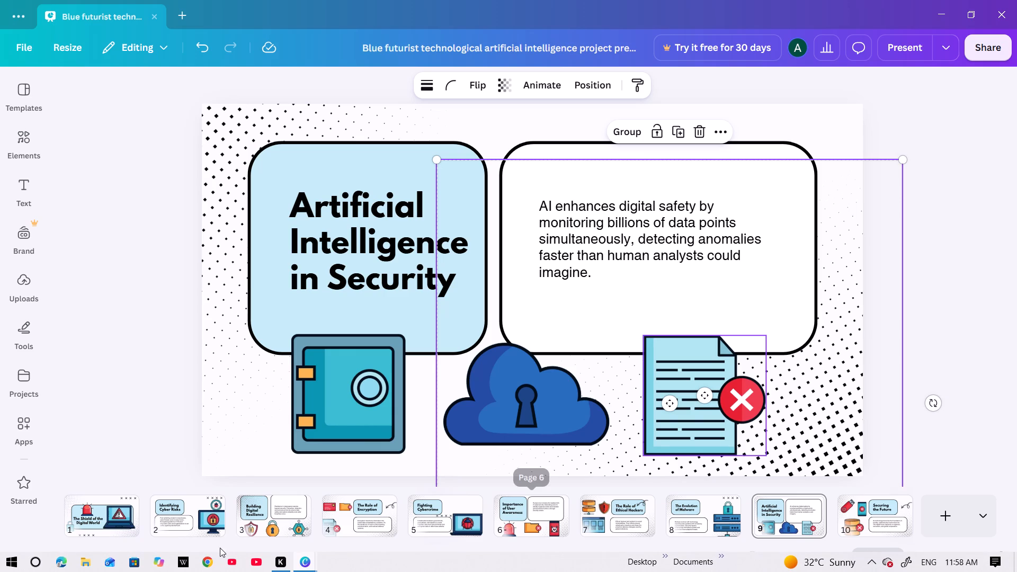
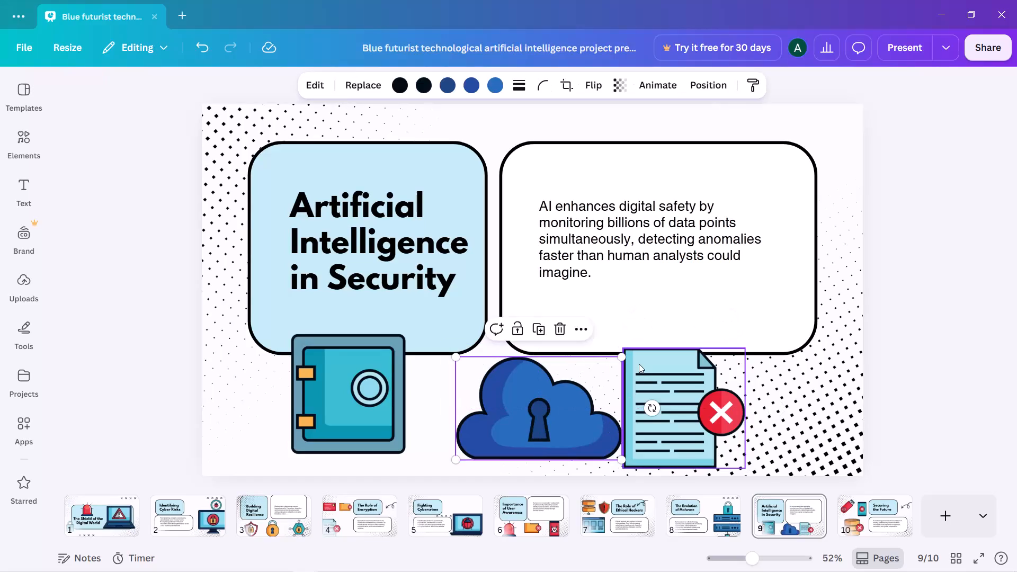
On page 9, lower the document illustration to the page's bottom edge and nudge the cloud illustration slightly right.
drag(640, 364, 639, 379)
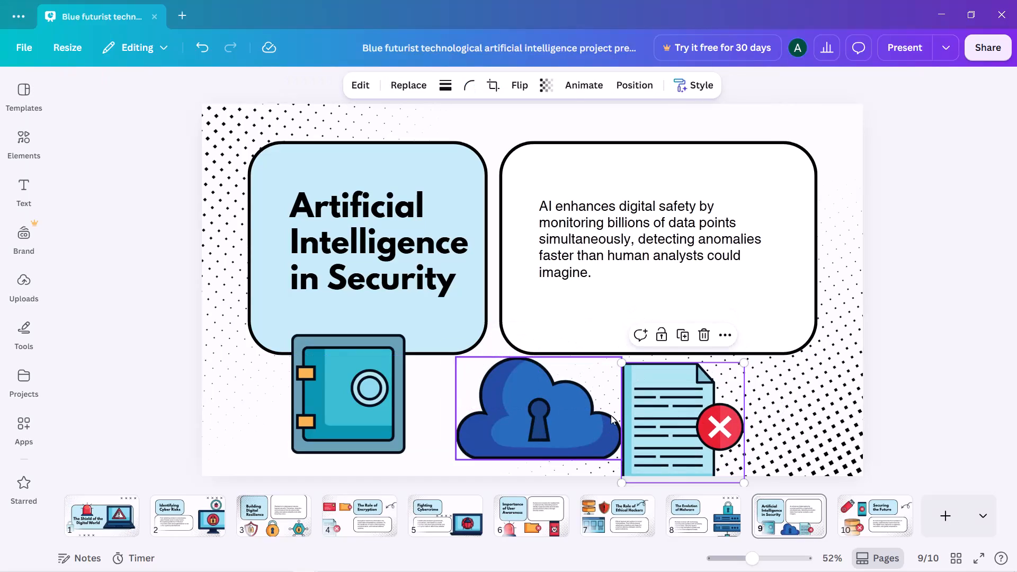
drag(611, 415, 609, 401)
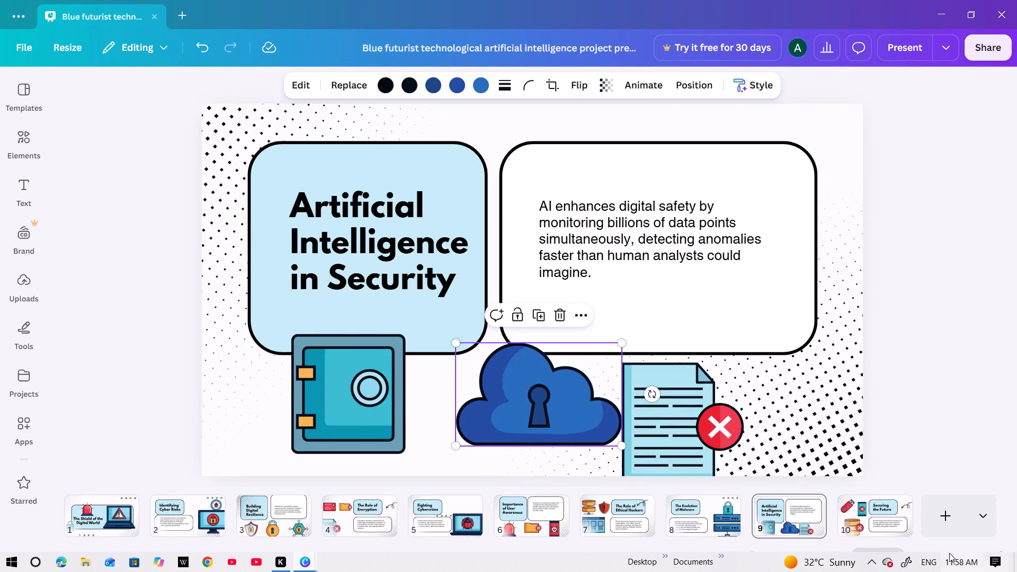
click(867, 567)
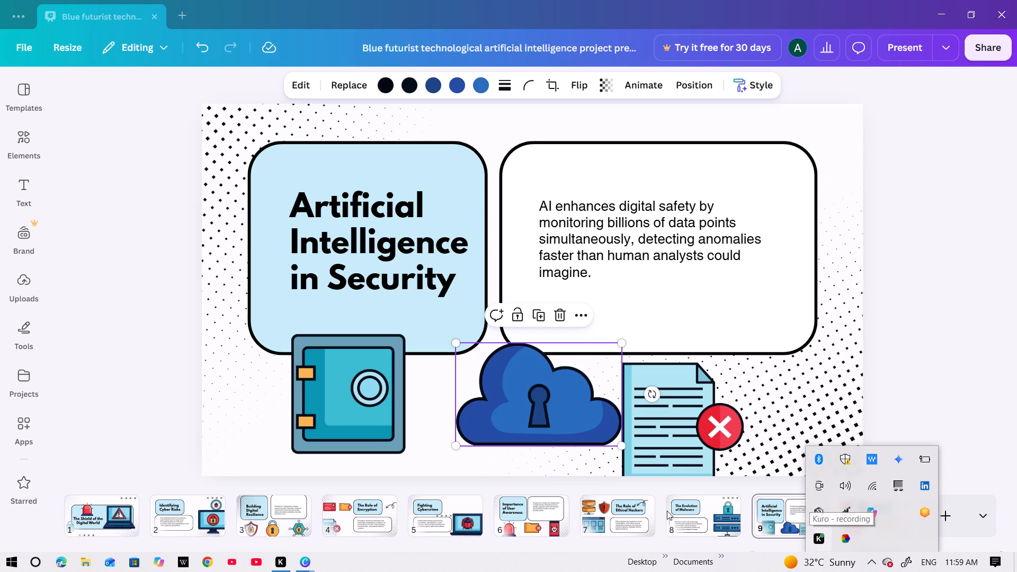
drag(584, 344, 588, 380)
drag(581, 383, 581, 359)
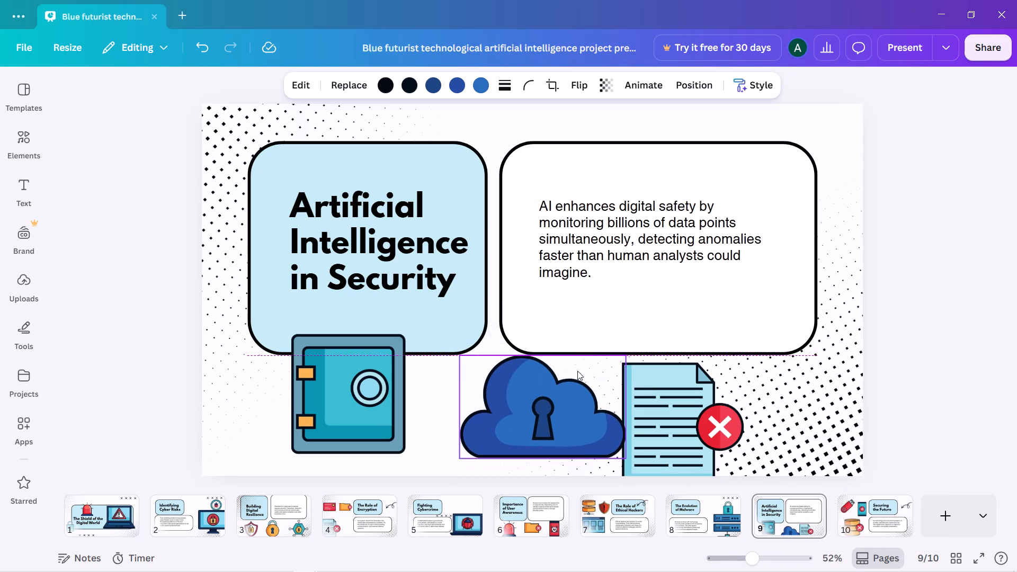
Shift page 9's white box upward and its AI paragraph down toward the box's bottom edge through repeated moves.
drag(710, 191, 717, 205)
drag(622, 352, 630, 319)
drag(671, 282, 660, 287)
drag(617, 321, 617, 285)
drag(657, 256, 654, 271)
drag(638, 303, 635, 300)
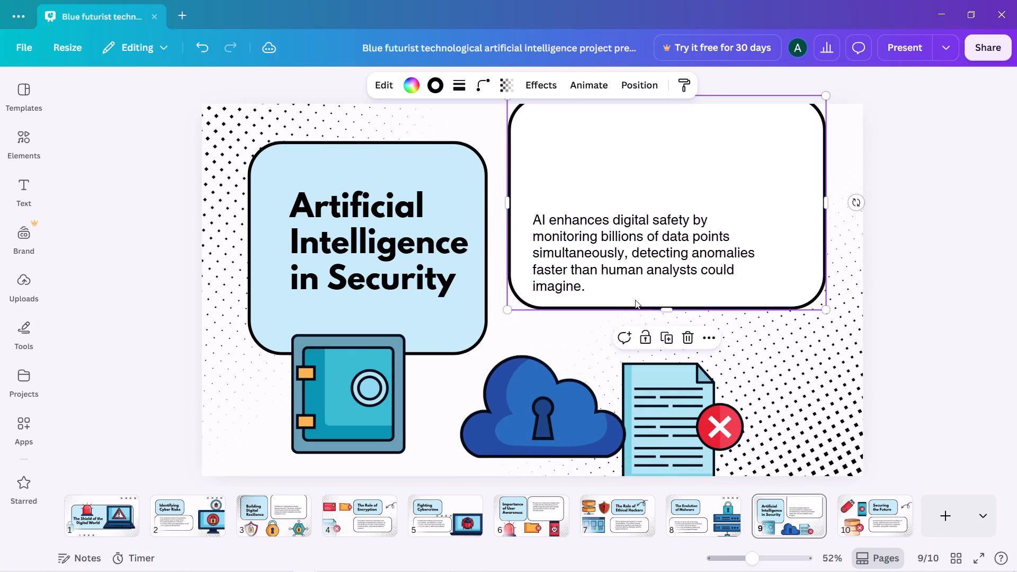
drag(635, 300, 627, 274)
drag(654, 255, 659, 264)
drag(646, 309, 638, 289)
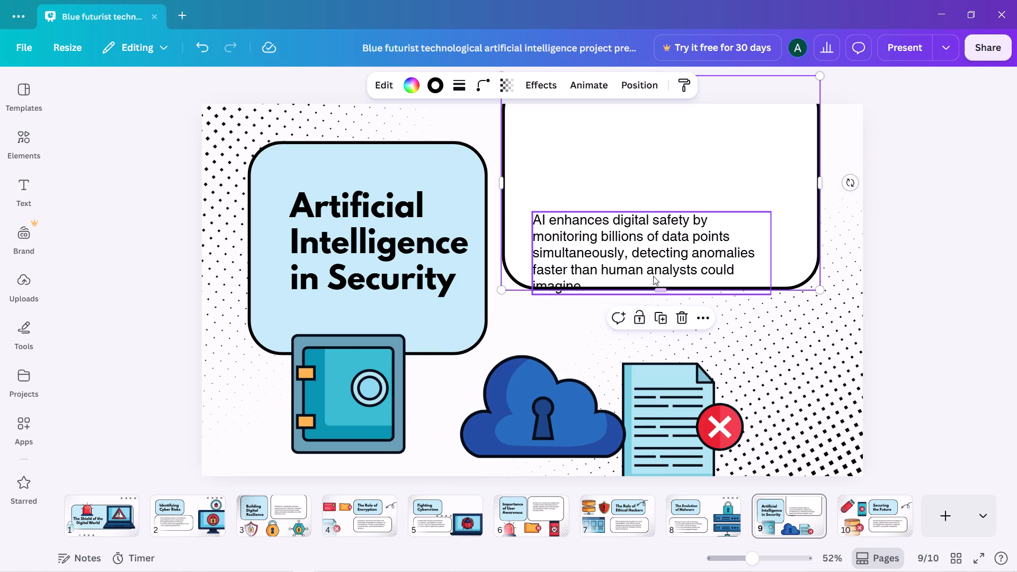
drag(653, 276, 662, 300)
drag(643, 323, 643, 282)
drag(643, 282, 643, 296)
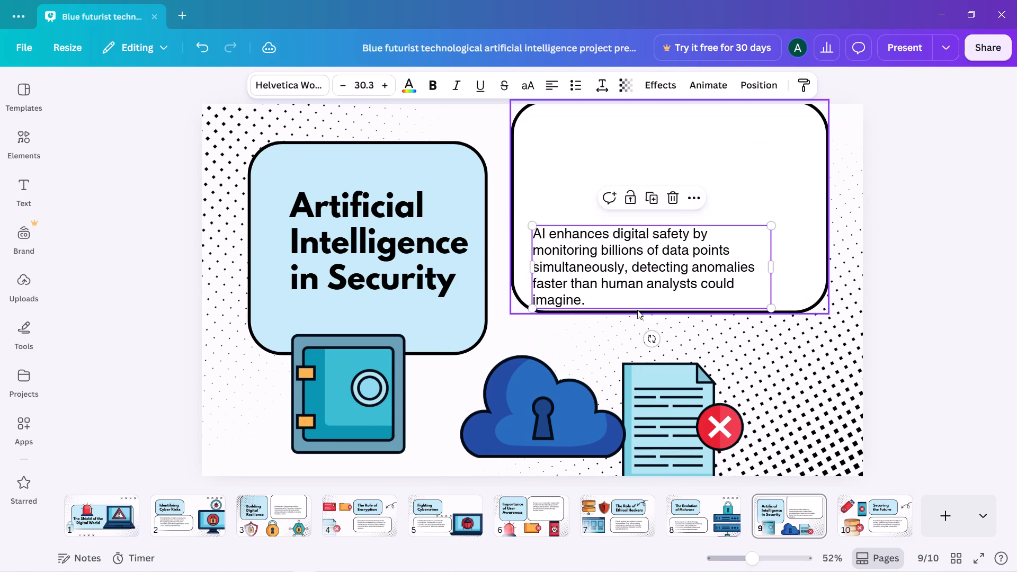
Move page 9's white box further up and adjust its height from the bottom edge.
drag(637, 310, 636, 300)
drag(636, 298, 641, 316)
drag(641, 316, 635, 286)
drag(635, 285, 636, 285)
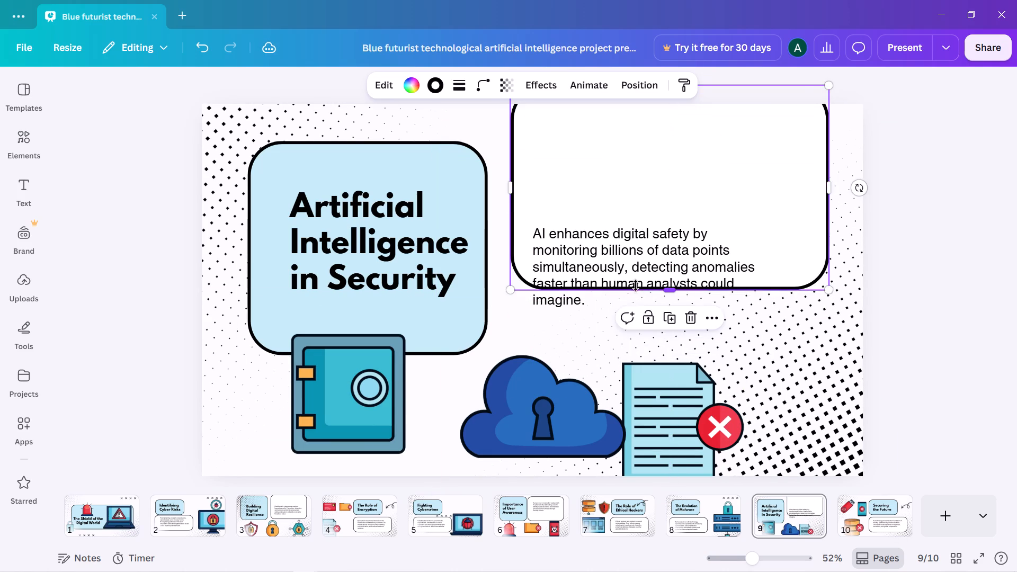
drag(636, 285, 638, 300)
Raise page 9's paragraph, bring the white box back down level with the blue title box, and reposition the paragraph around the box's middle.
drag(638, 300, 635, 278)
drag(630, 283, 644, 253)
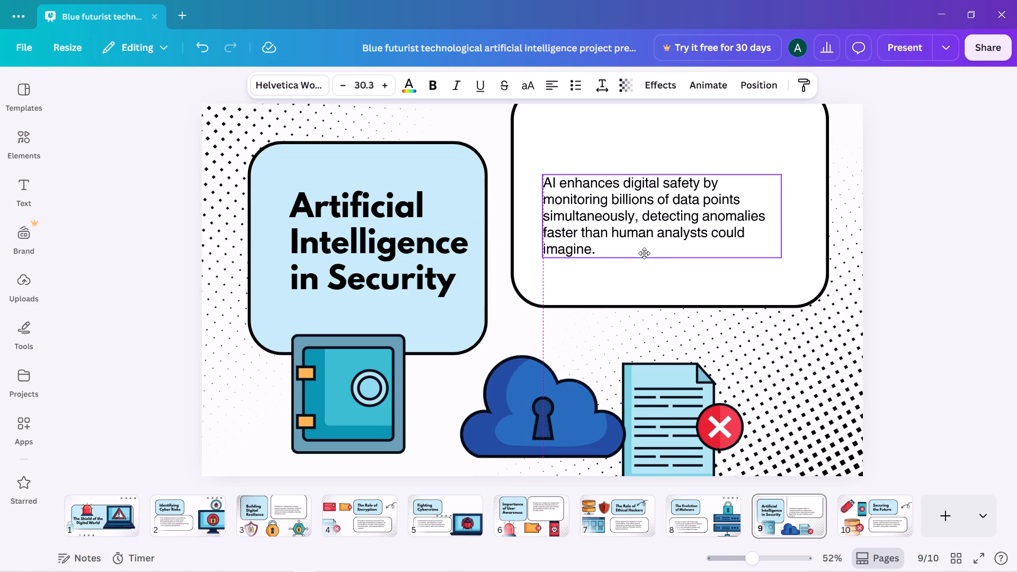
drag(644, 253, 644, 257)
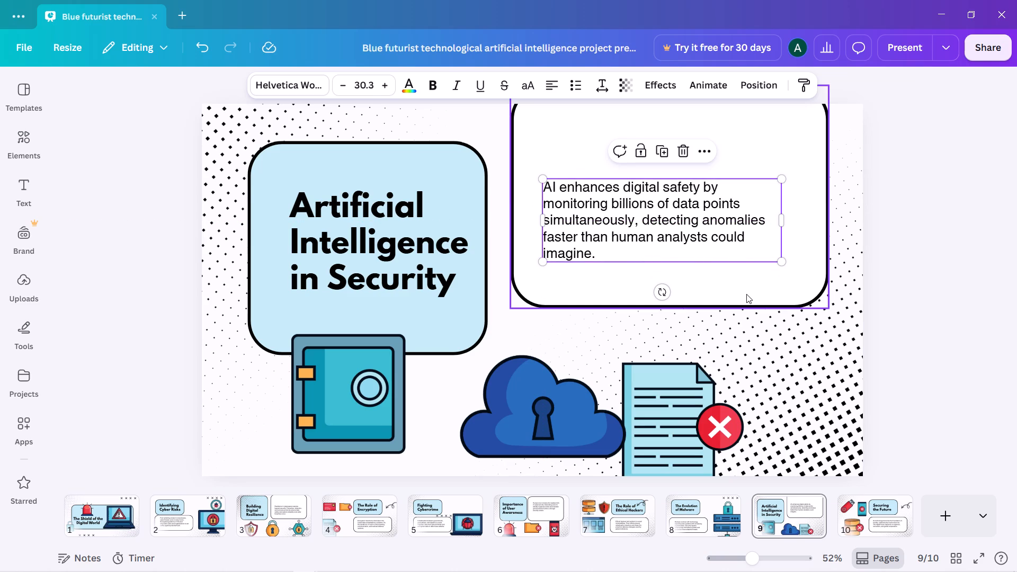
drag(746, 294, 738, 344)
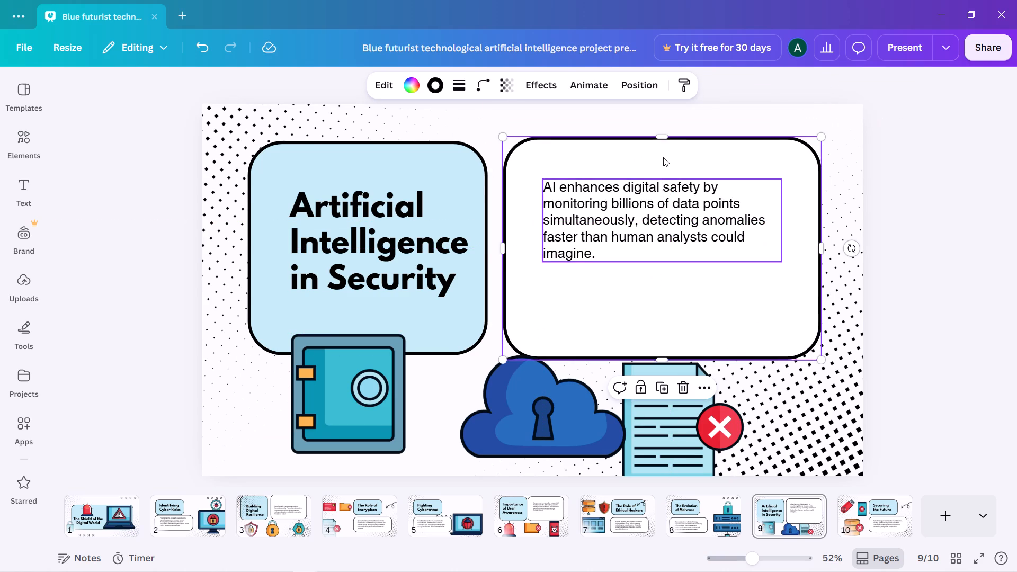
drag(664, 198, 685, 221)
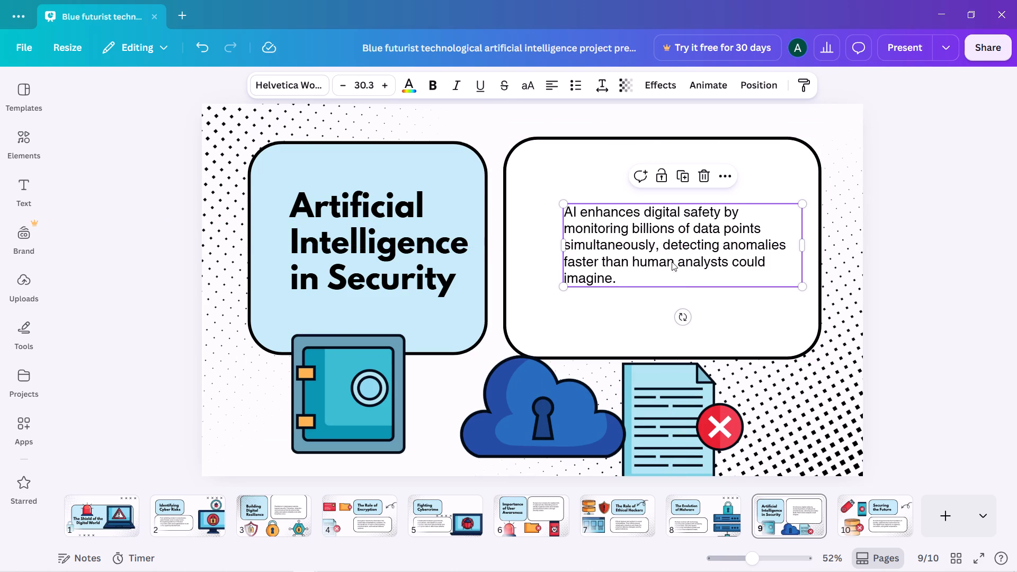
On page 7, nudge the ethical hackers paragraph slightly left inside its white box.
drag(620, 498, 625, 504)
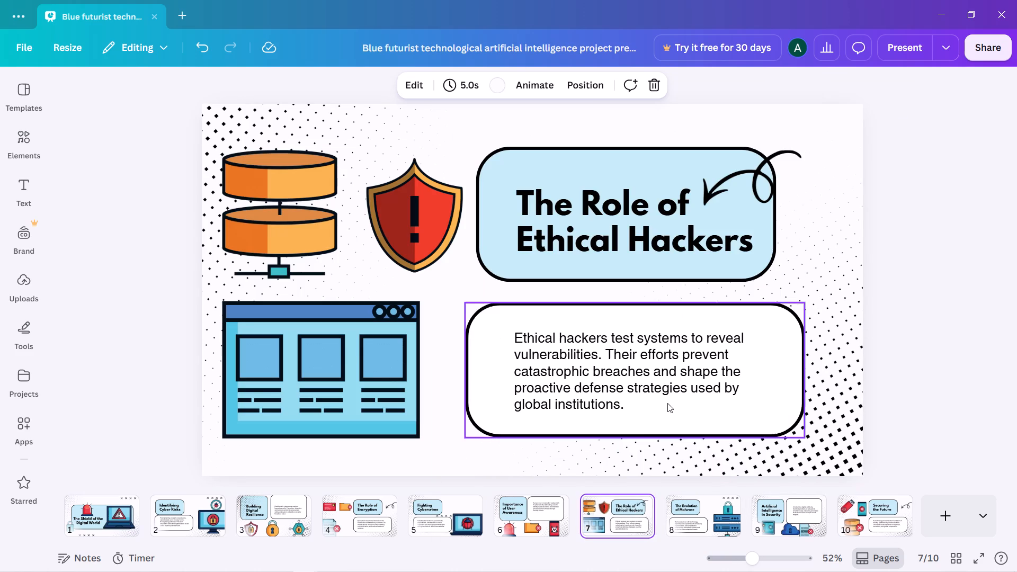
drag(668, 403, 670, 397)
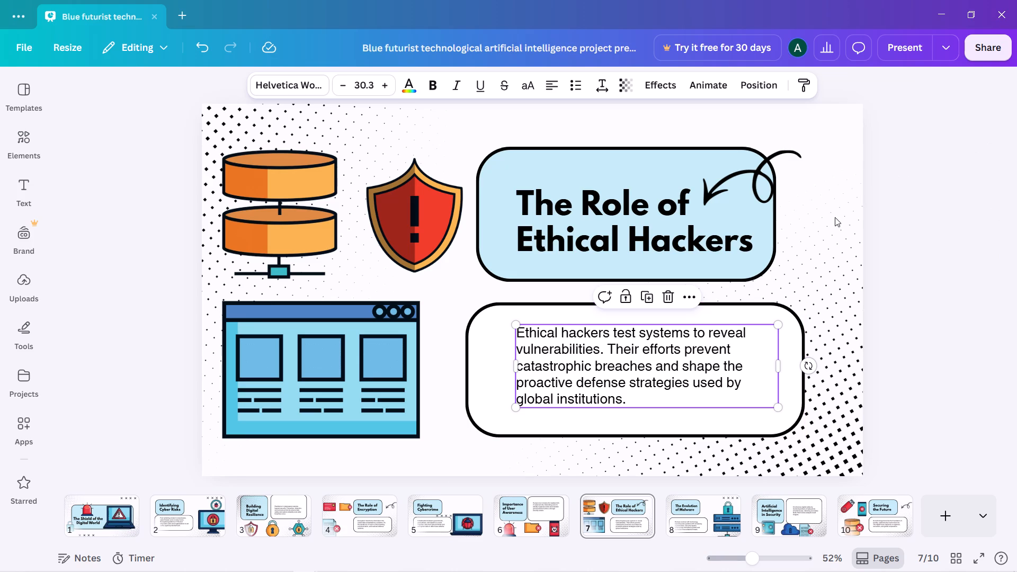
drag(772, 357, 765, 359)
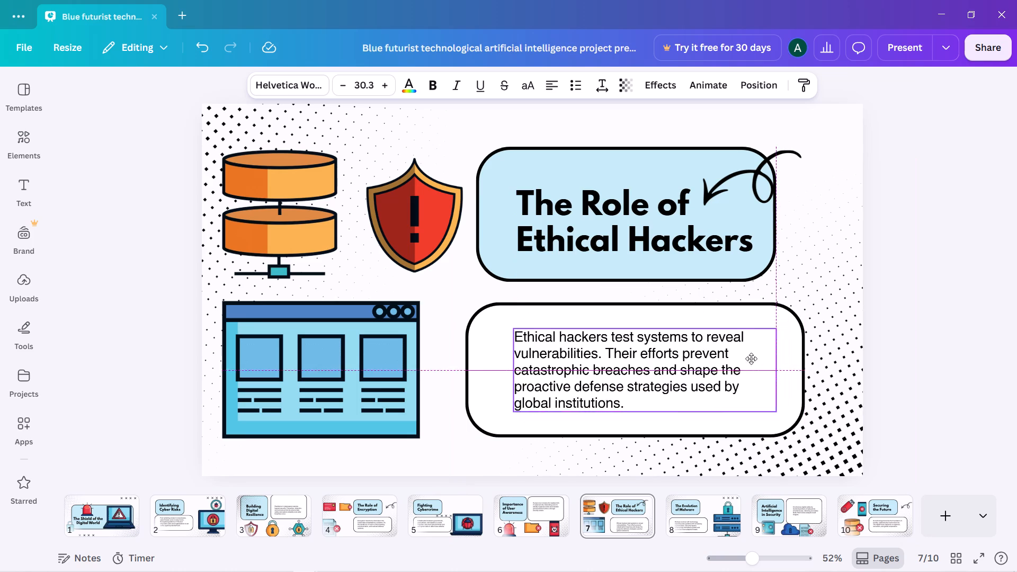
Move page 7's blue browser-window illustration down toward the page's bottom edge.
drag(391, 310, 389, 337)
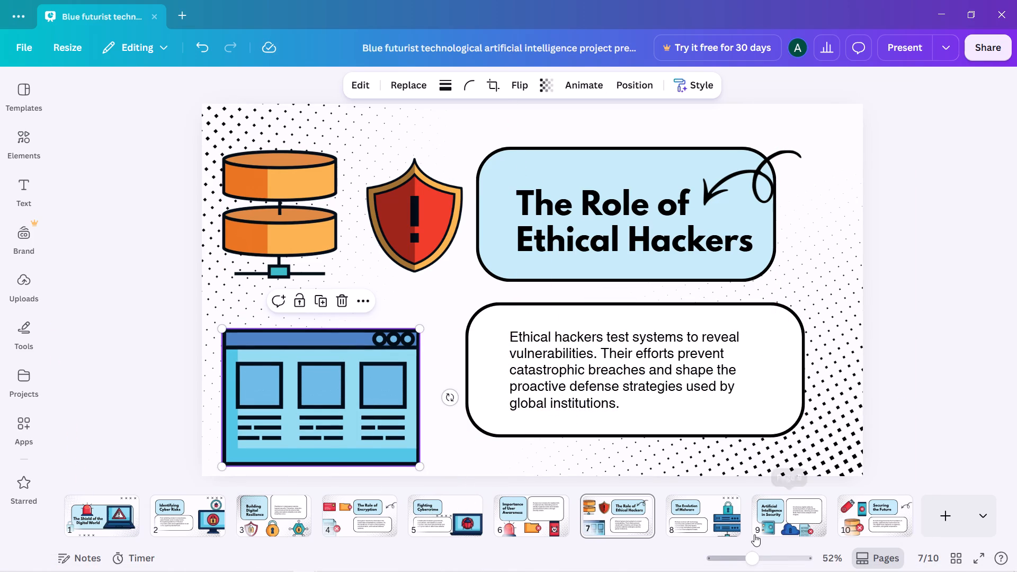
On page 1, shift the laptop illustration slightly right so it extends past the blue title box.
scroll(754, 533, down, 3)
click(113, 513)
drag(697, 209, 701, 229)
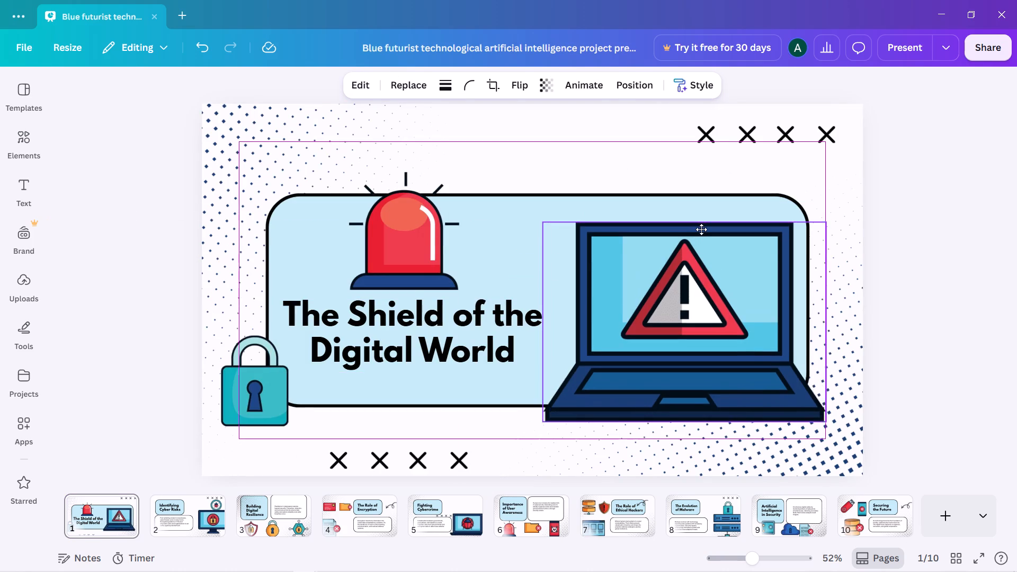
drag(701, 229, 722, 209)
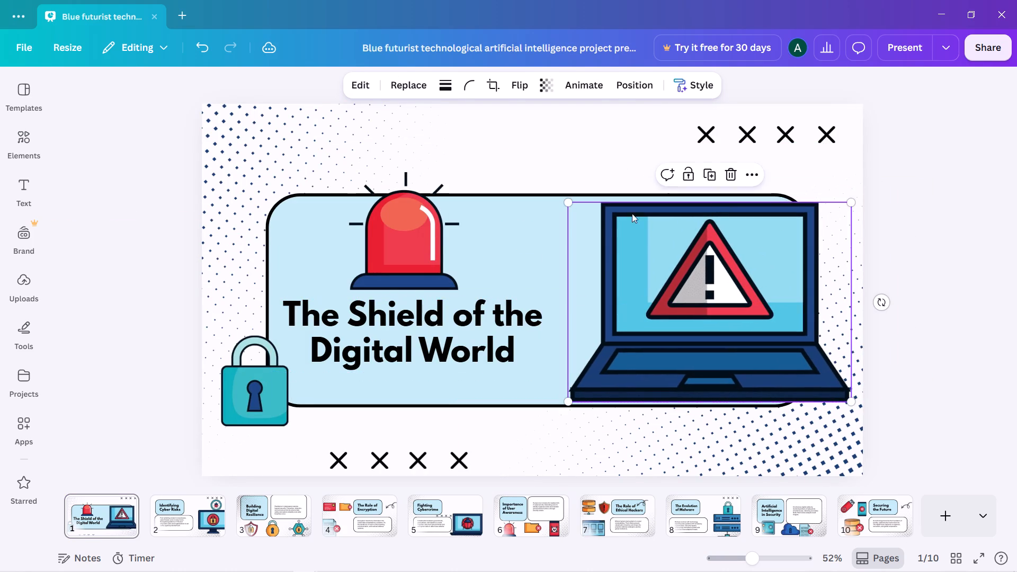
Move page 1's padlock illustration from the blue box's lower-left corner to rest on its top edge, near the row of crosses.
drag(235, 390, 637, 494)
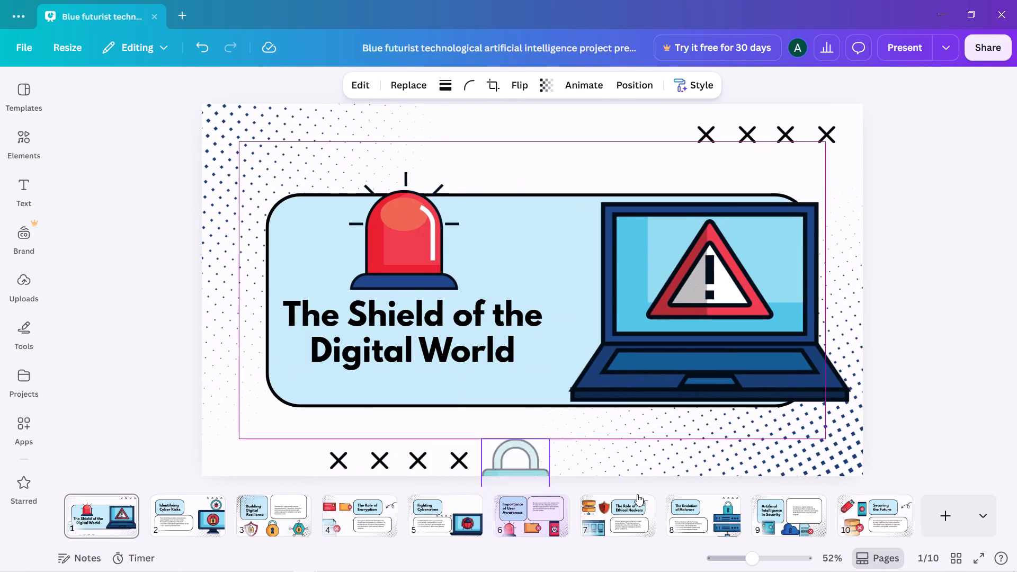
drag(637, 494, 760, 239)
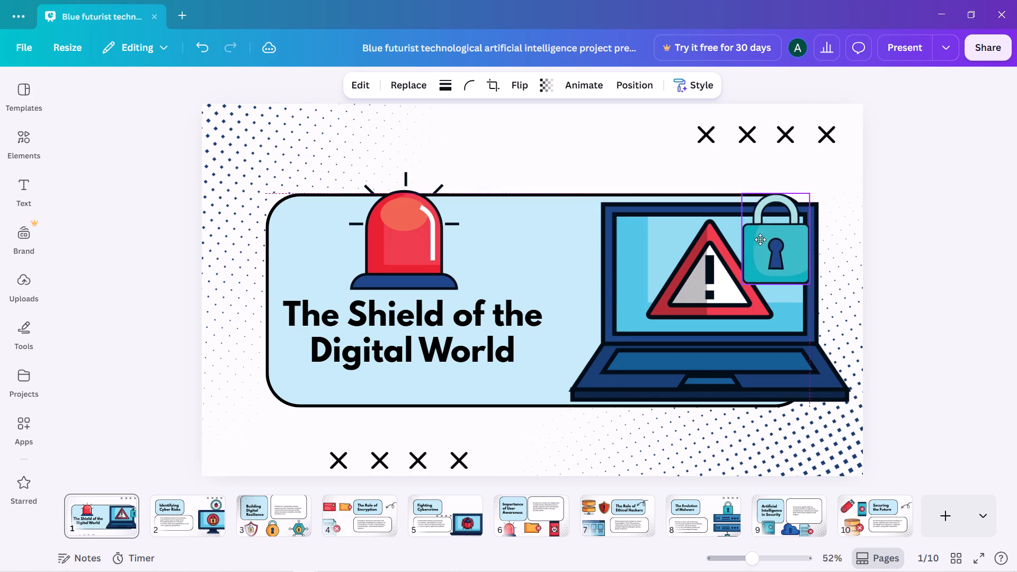
drag(760, 239, 564, 150)
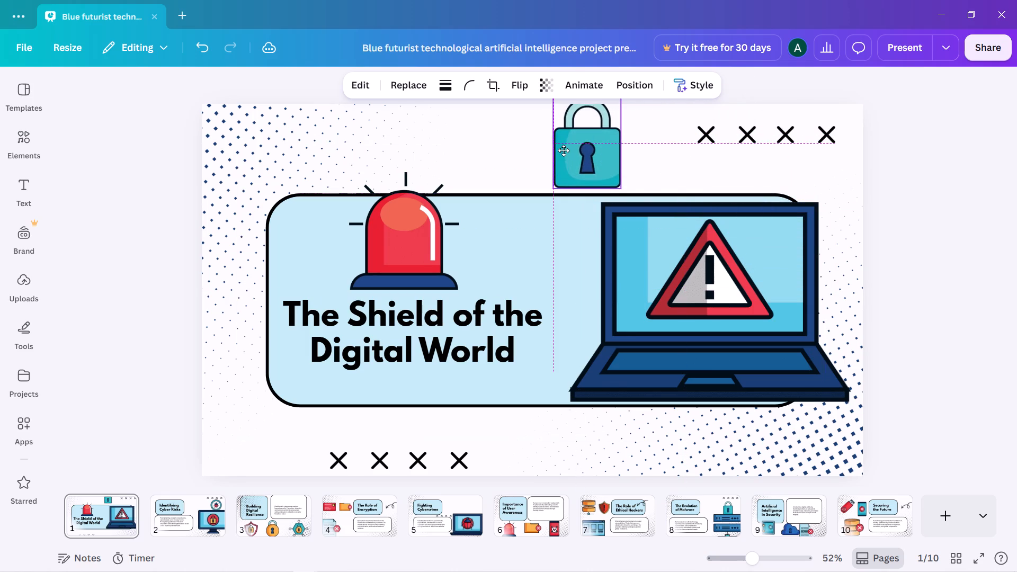
drag(564, 150, 579, 142)
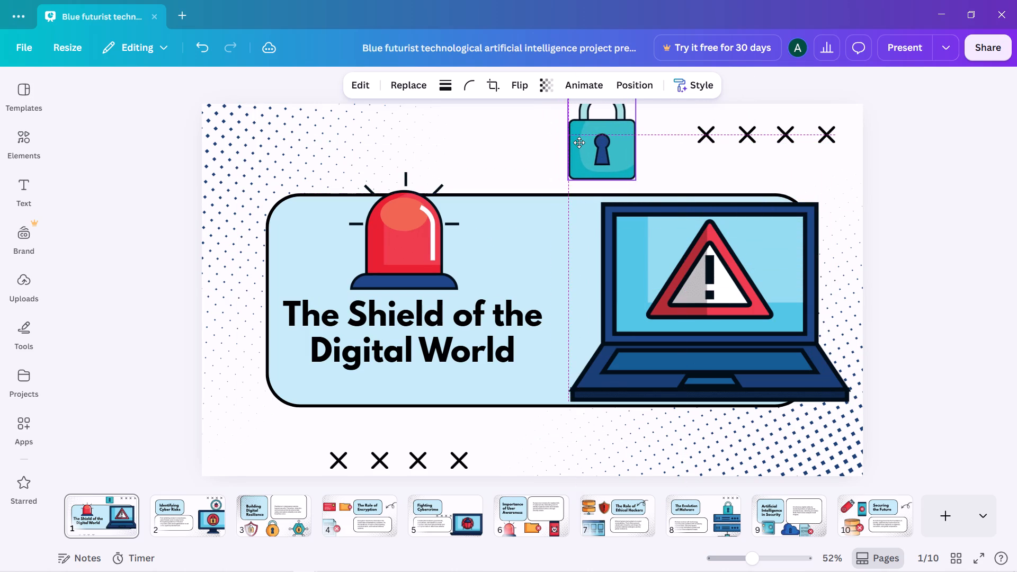
drag(579, 142, 593, 141)
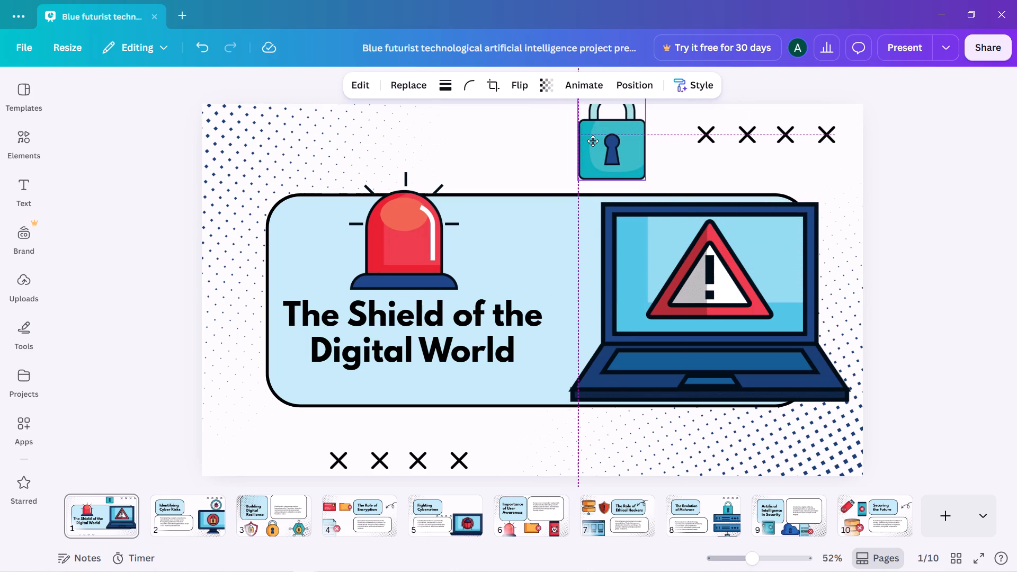
drag(593, 141, 599, 169)
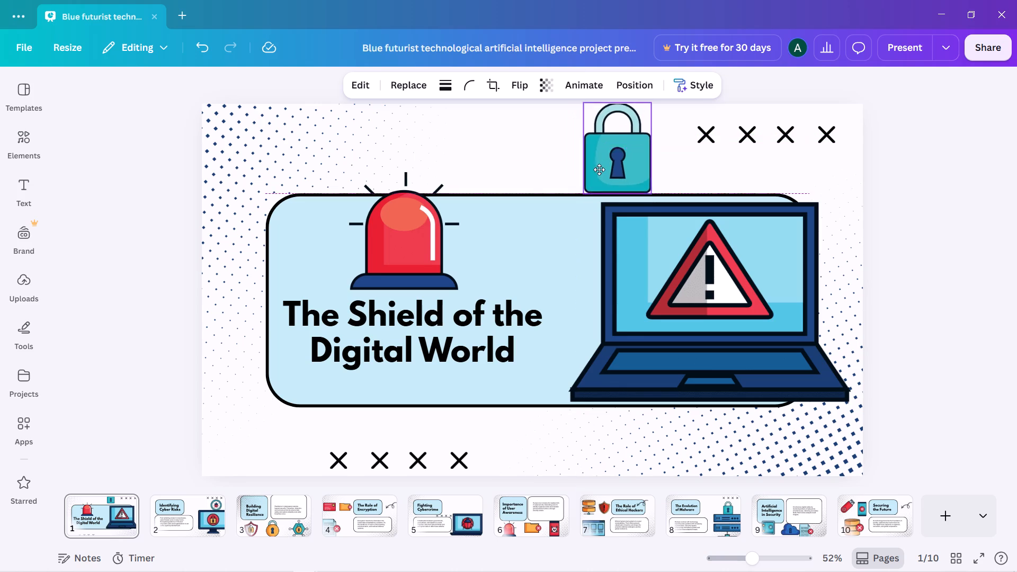
drag(599, 169, 601, 162)
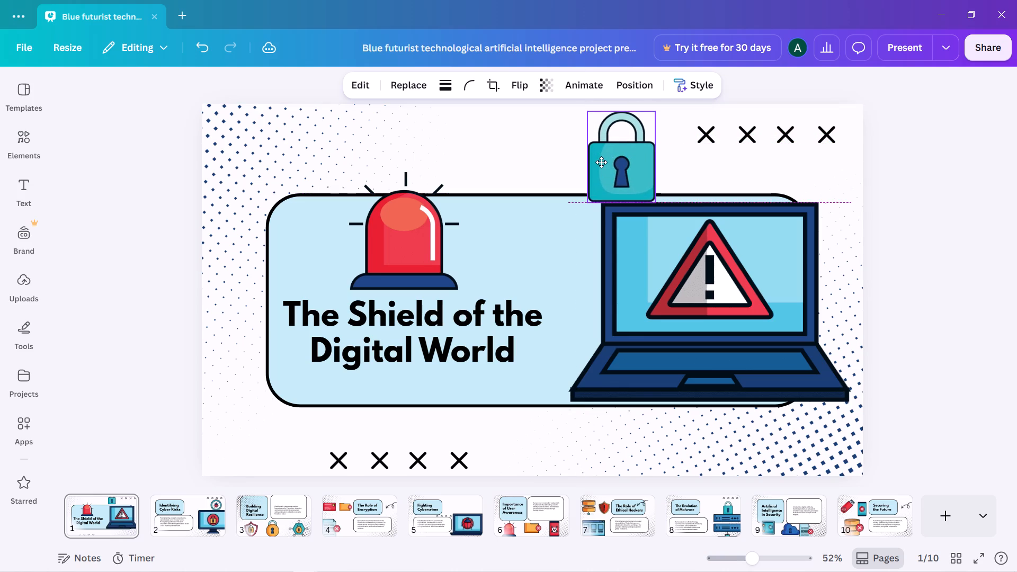
drag(601, 162, 602, 156)
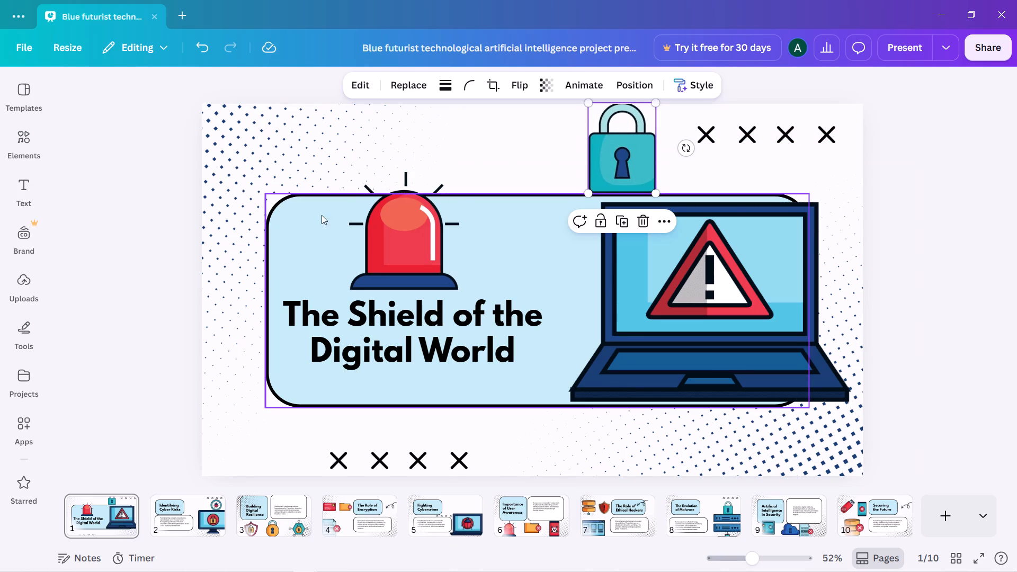
Move page 1's red siren illustration up onto the blue box's top edge, to the left of the padlock.
drag(421, 243, 469, 149)
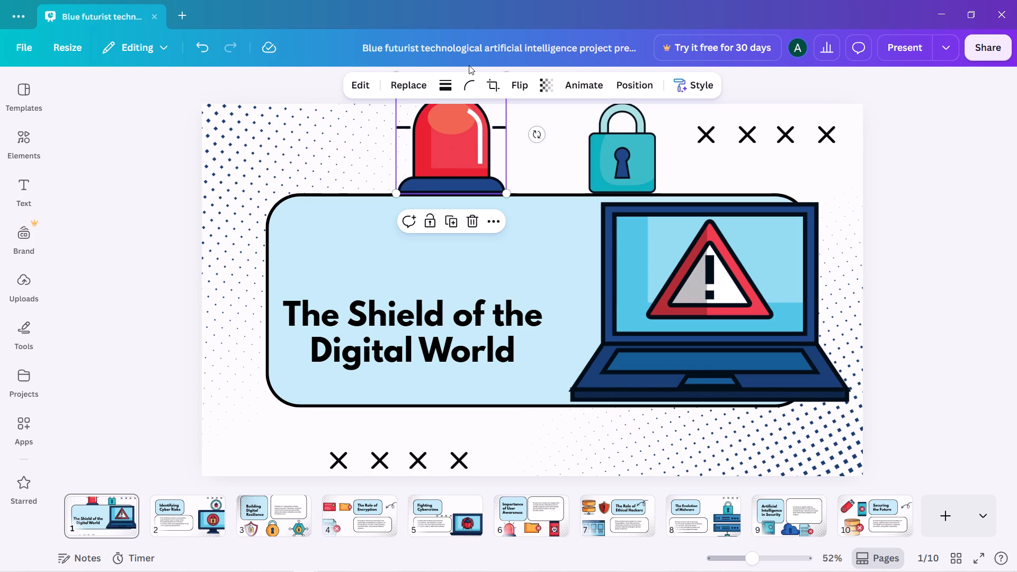
Move page 1's blue title box to the page's left edge and shift the title text left with it.
drag(550, 279, 537, 280)
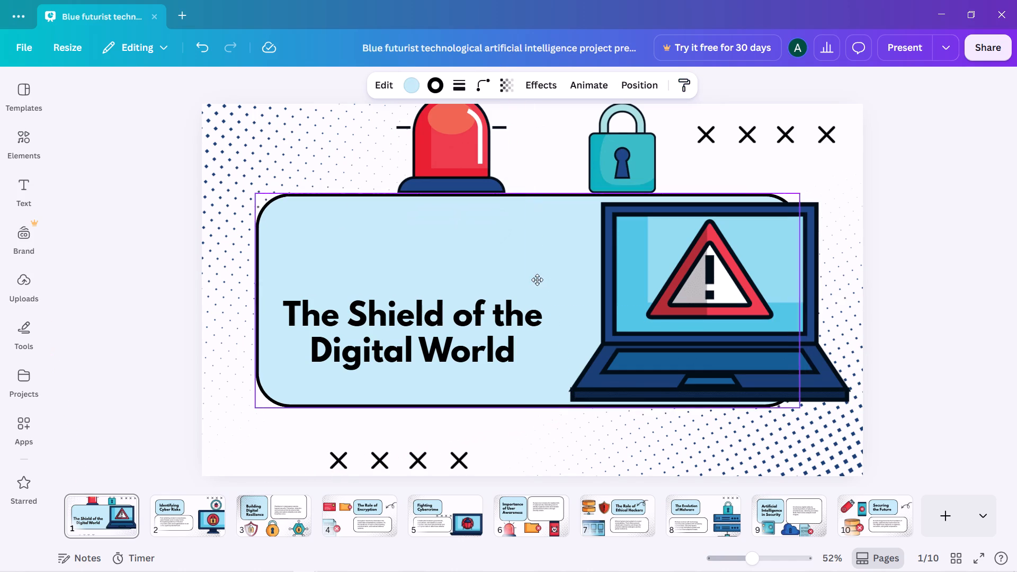
drag(537, 280, 480, 282)
click(482, 297)
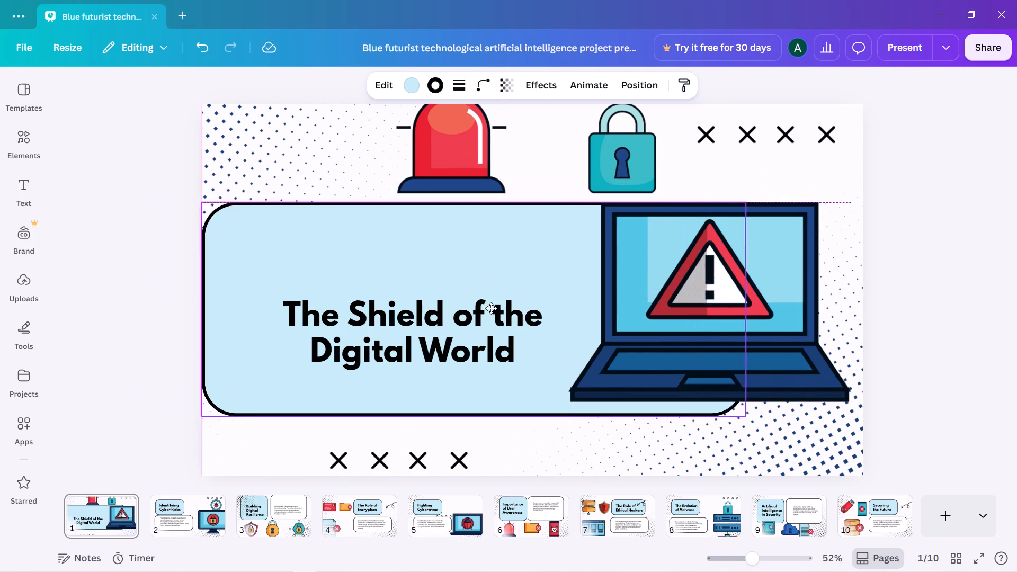
drag(416, 318, 377, 319)
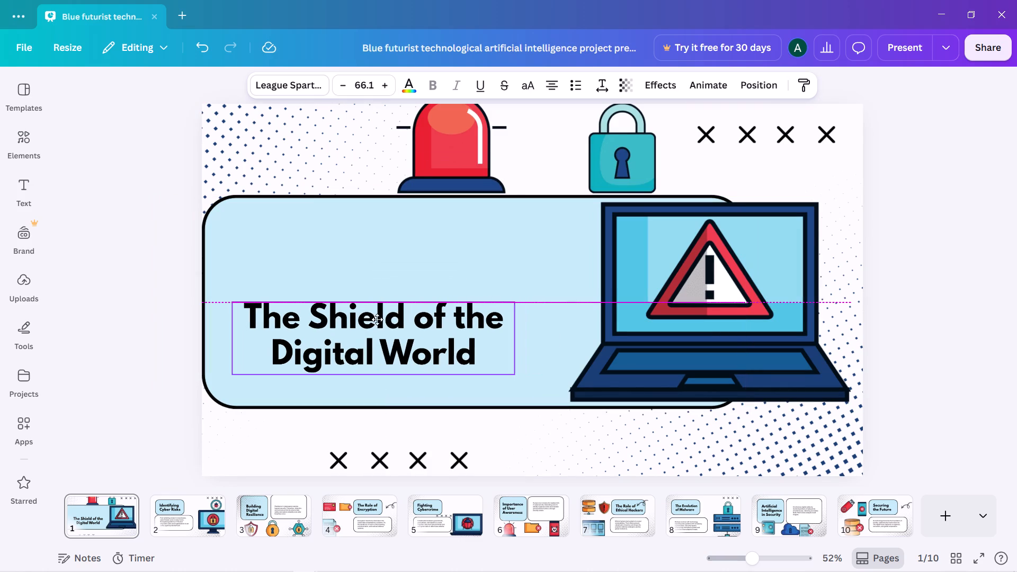
drag(377, 319, 352, 317)
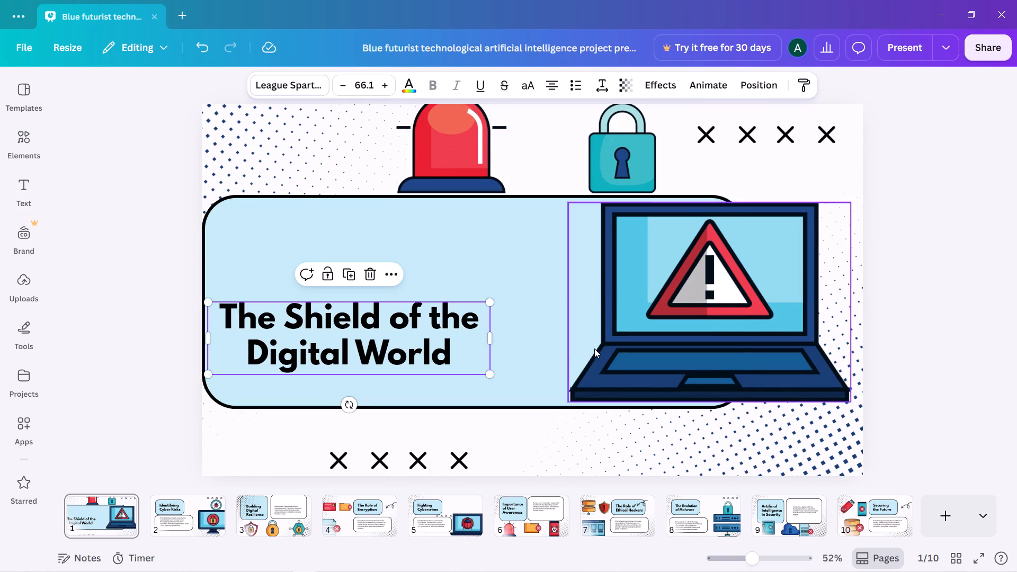
Move page 1's laptop illustration left and slightly up, closer to the title text.
drag(729, 367, 684, 354)
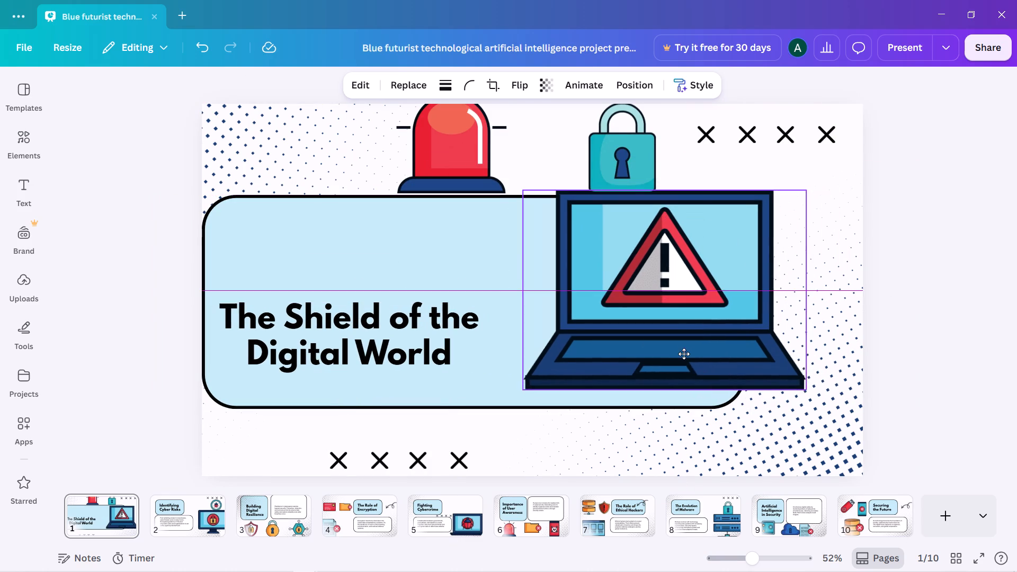
drag(684, 354, 665, 356)
Shift page 1's blue title box slightly right and down, away from the page's left edge.
drag(716, 398, 715, 399)
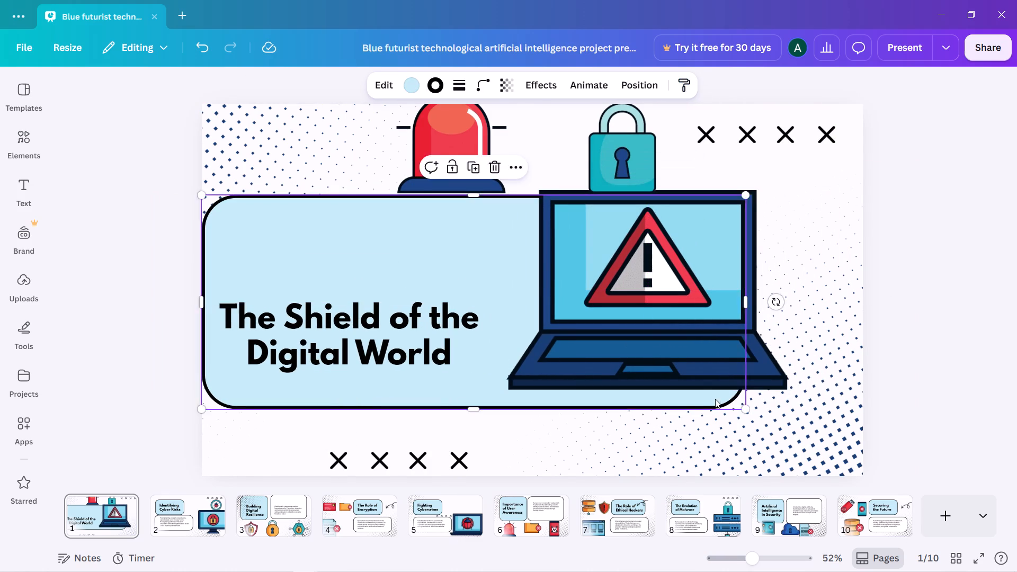
drag(715, 399, 730, 405)
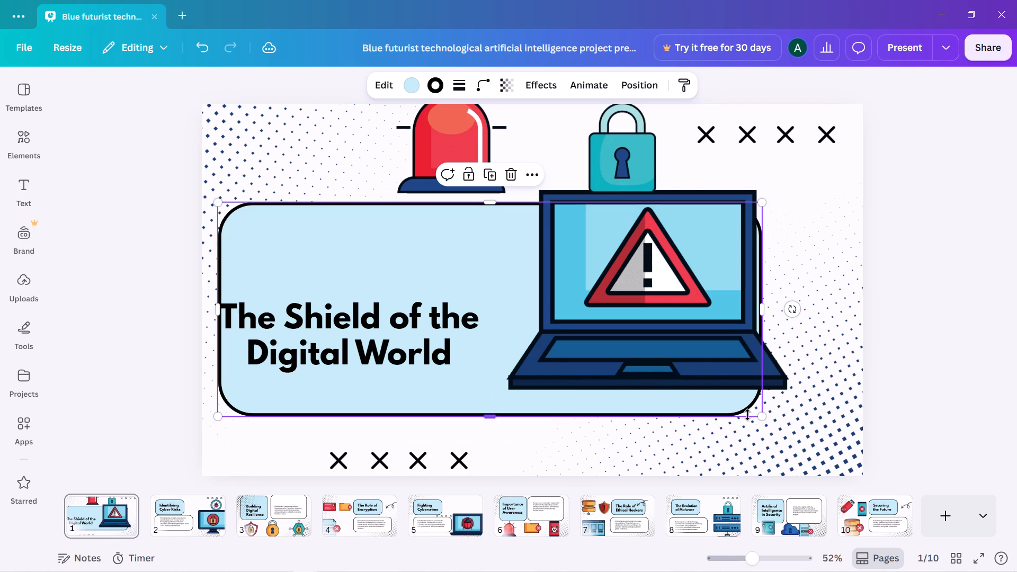
Enlarge page 1's blue title box to nearly the full page width and align it with the page's left edge.
drag(762, 421, 864, 449)
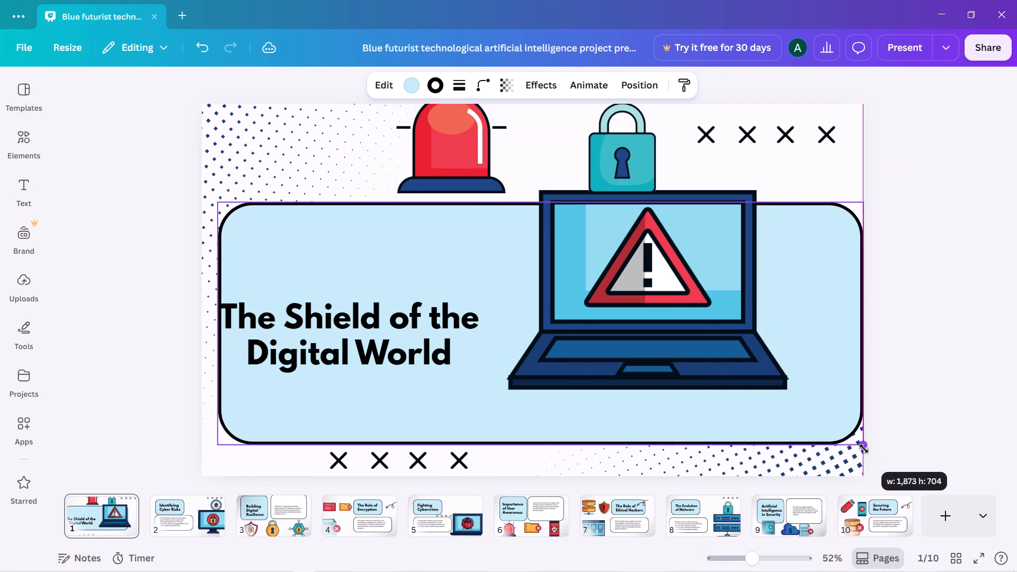
drag(864, 449, 858, 440)
drag(699, 308, 734, 322)
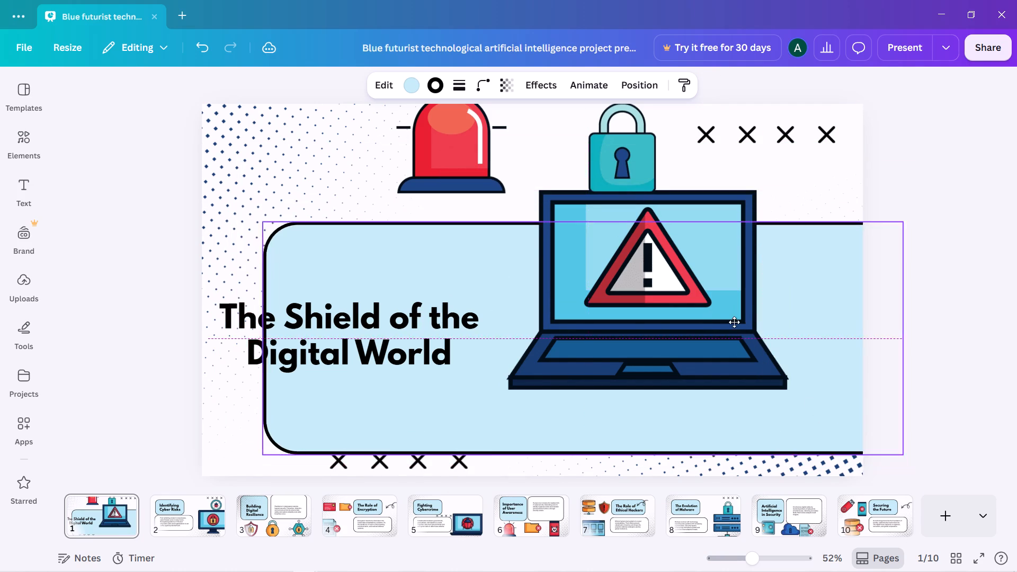
drag(734, 322, 680, 305)
Move page 1's laptop illustration right and down so it sits inside the right end of the blue box.
click(670, 260)
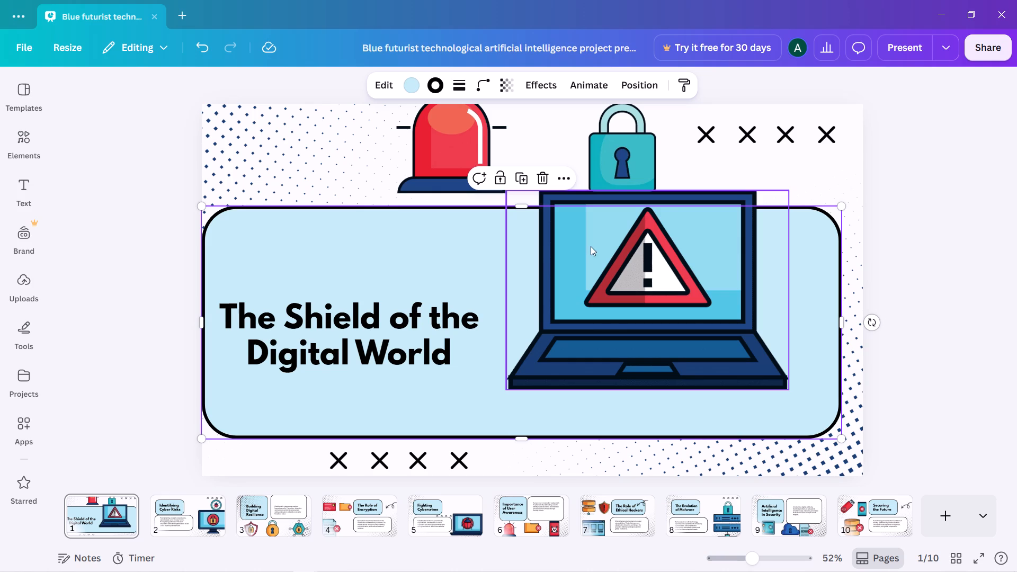
click(719, 180)
drag(693, 210, 700, 234)
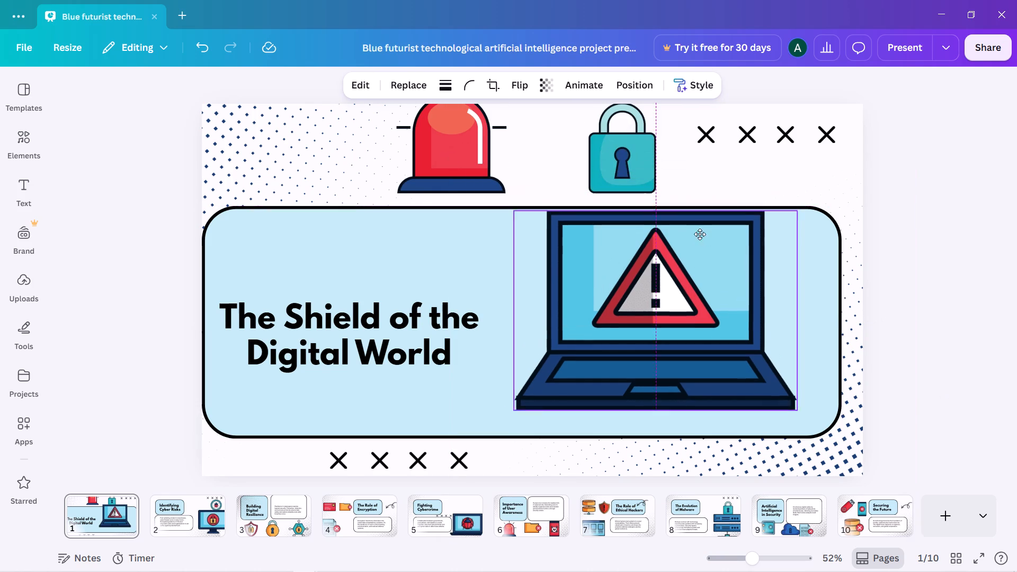
drag(700, 234, 747, 244)
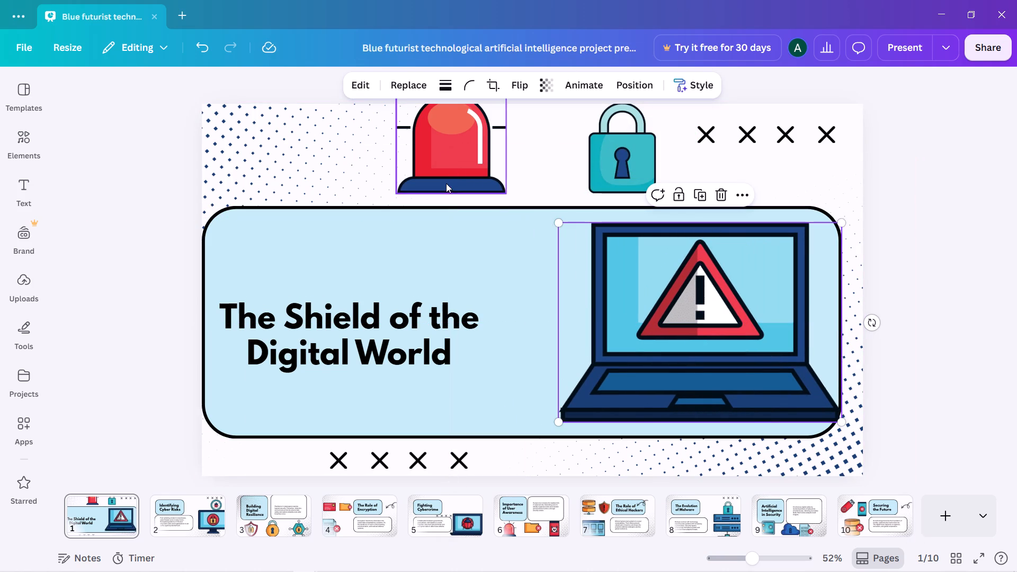
Shift page 1's siren and padlock left and down, closer to the blue box's top edge.
drag(446, 178, 402, 185)
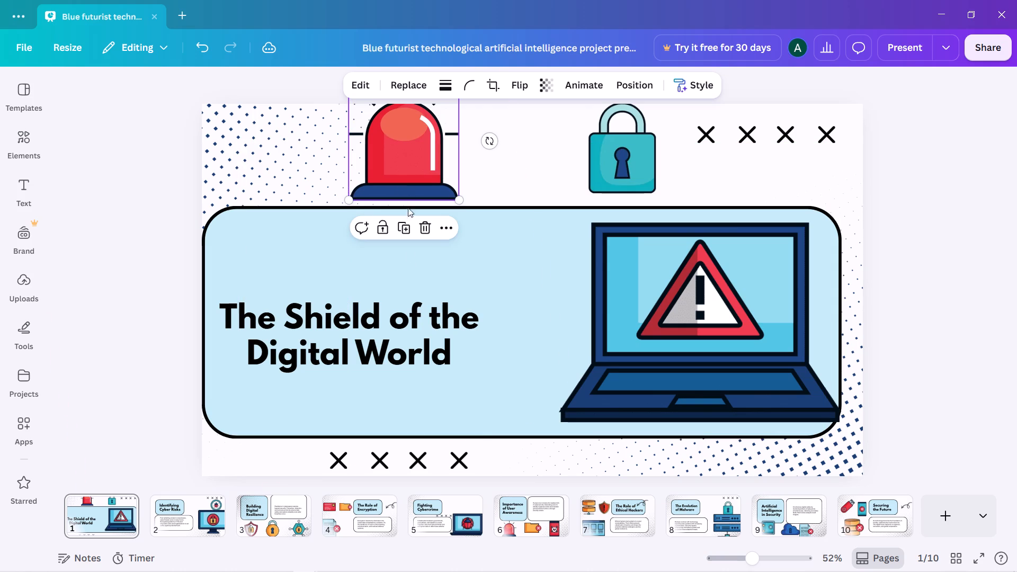
drag(628, 171, 601, 187)
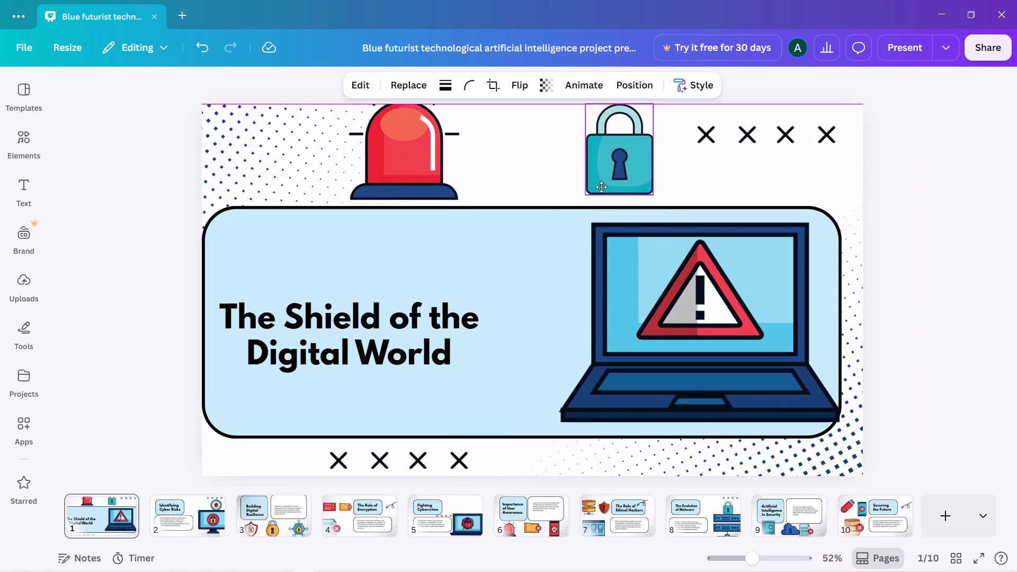
drag(601, 187, 603, 185)
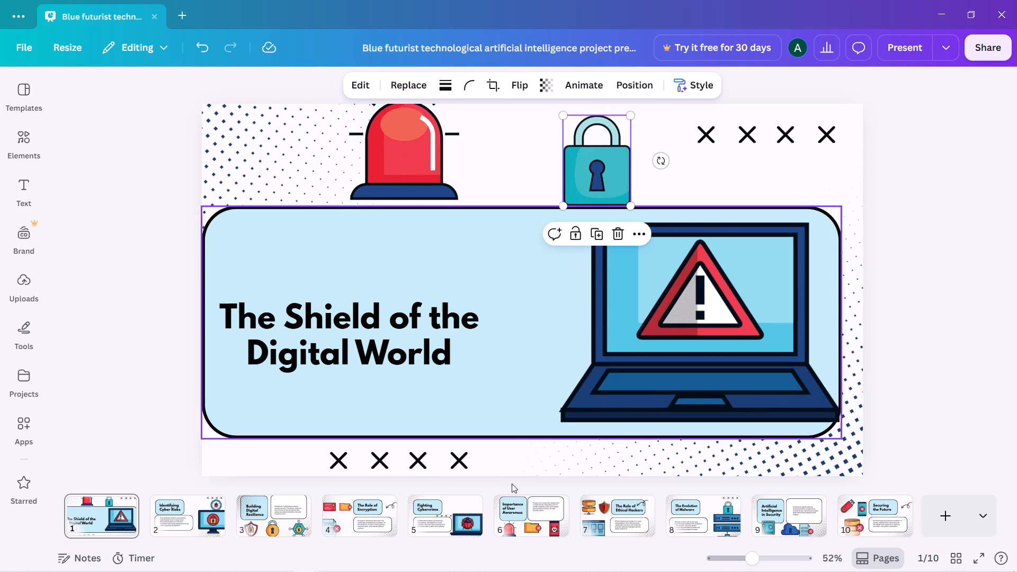
click(631, 551)
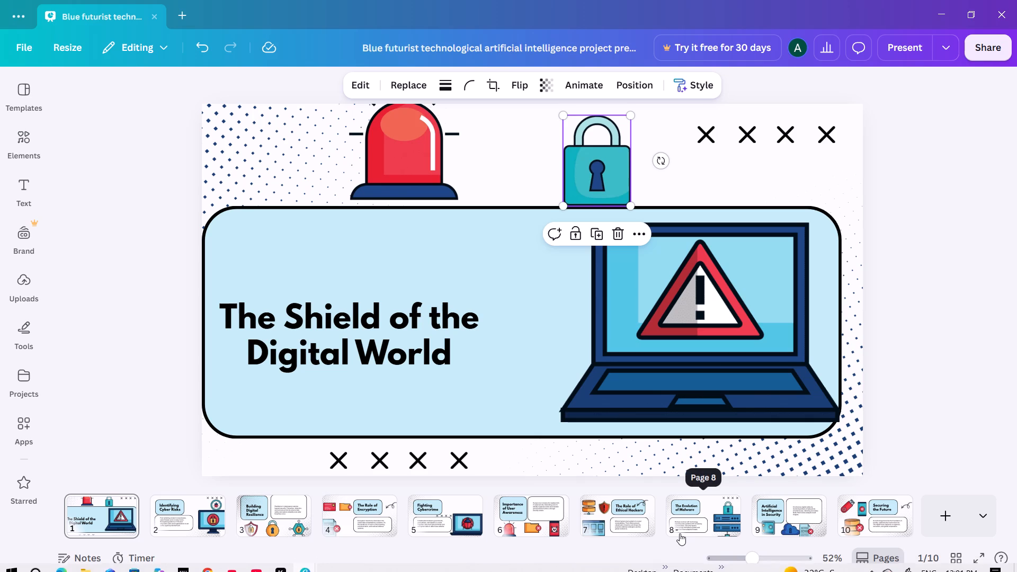
On page 10, move the white body box and its paragraph slightly right and down.
click(855, 522)
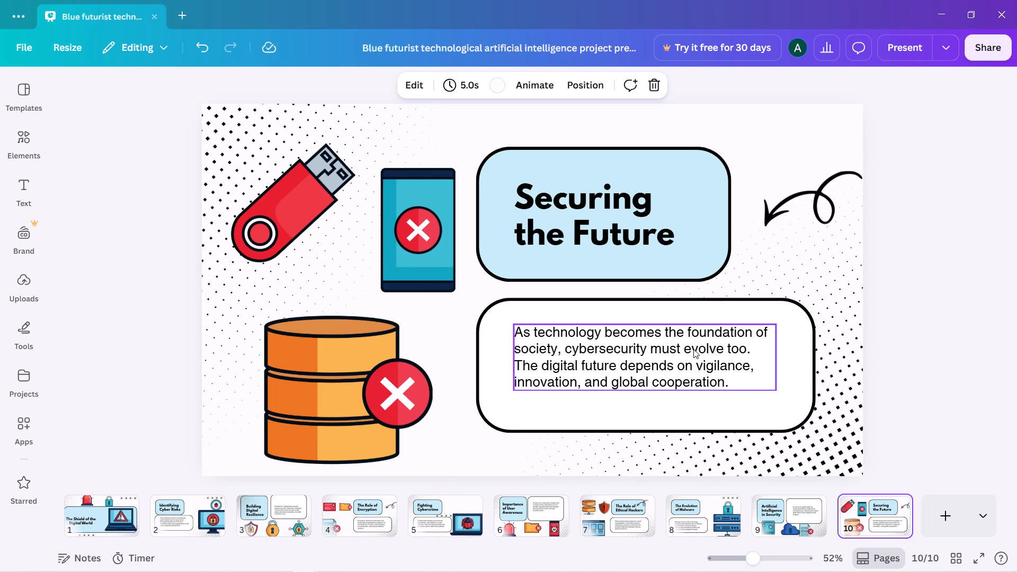
drag(764, 404, 804, 450)
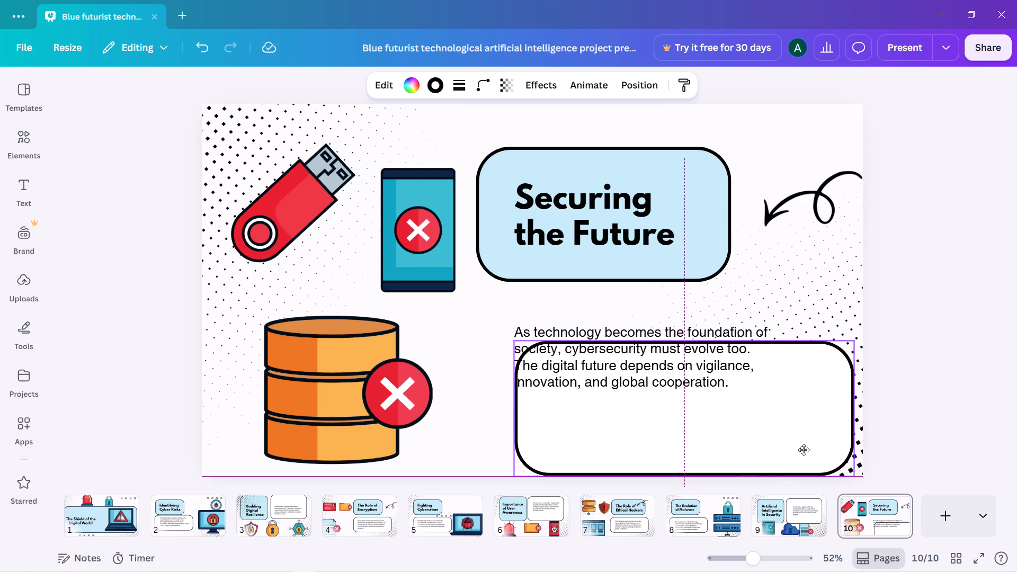
drag(804, 450, 804, 432)
drag(719, 378, 734, 401)
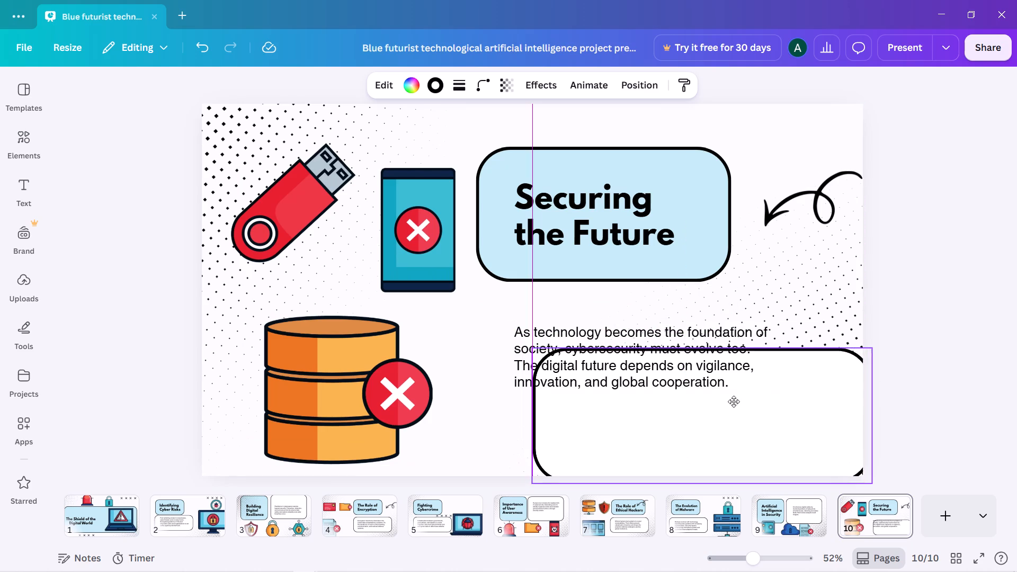
drag(734, 401, 733, 399)
drag(678, 354, 679, 342)
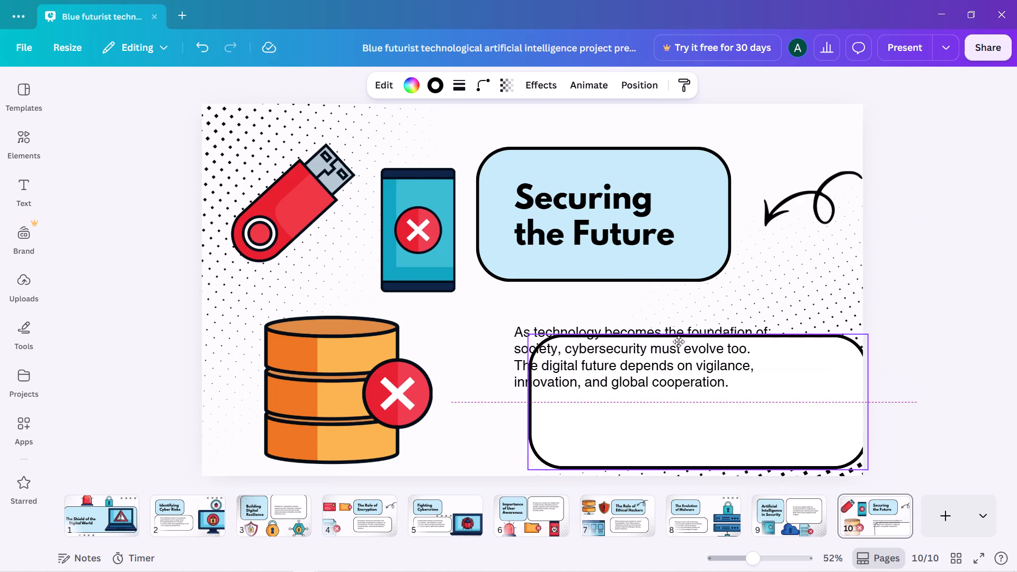
drag(679, 342, 675, 346)
drag(657, 351, 629, 328)
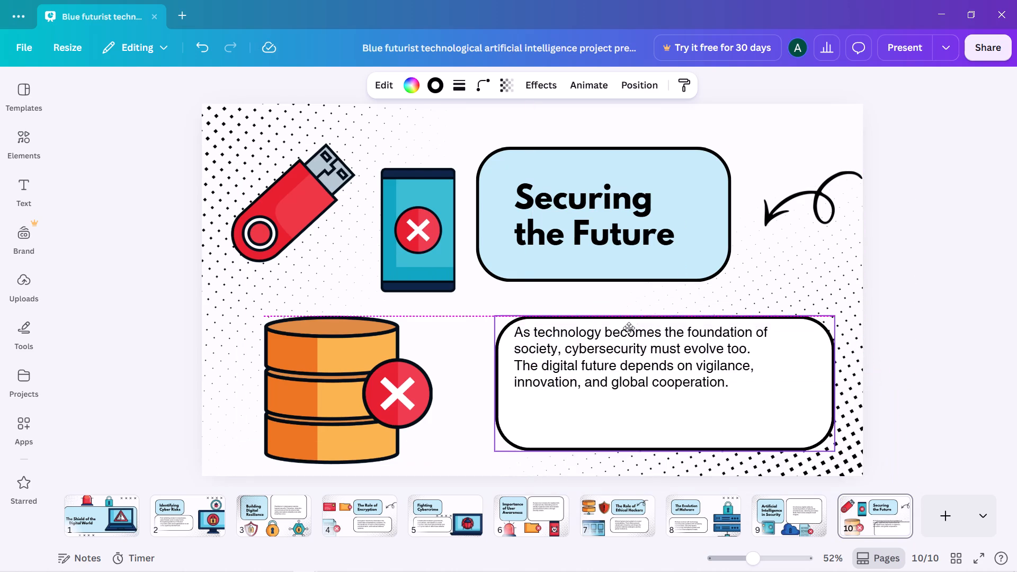
drag(629, 328, 640, 352)
drag(718, 374, 694, 330)
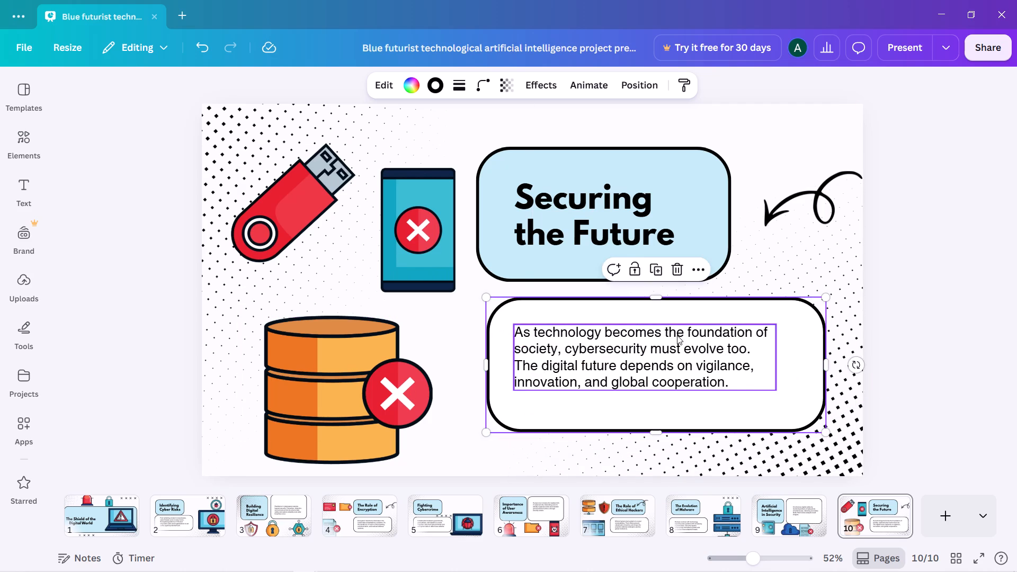
drag(675, 346, 703, 374)
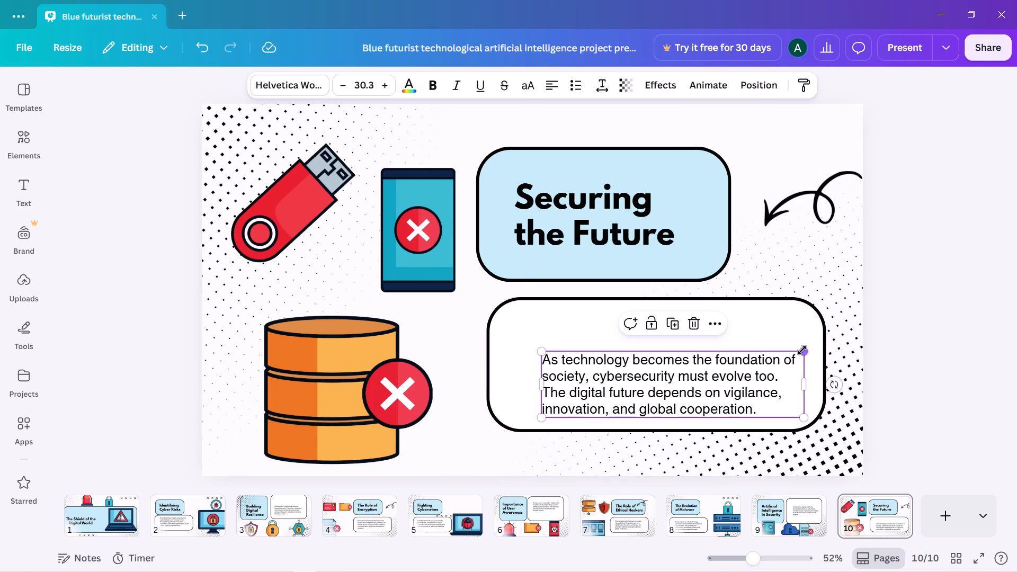
drag(805, 333, 808, 358)
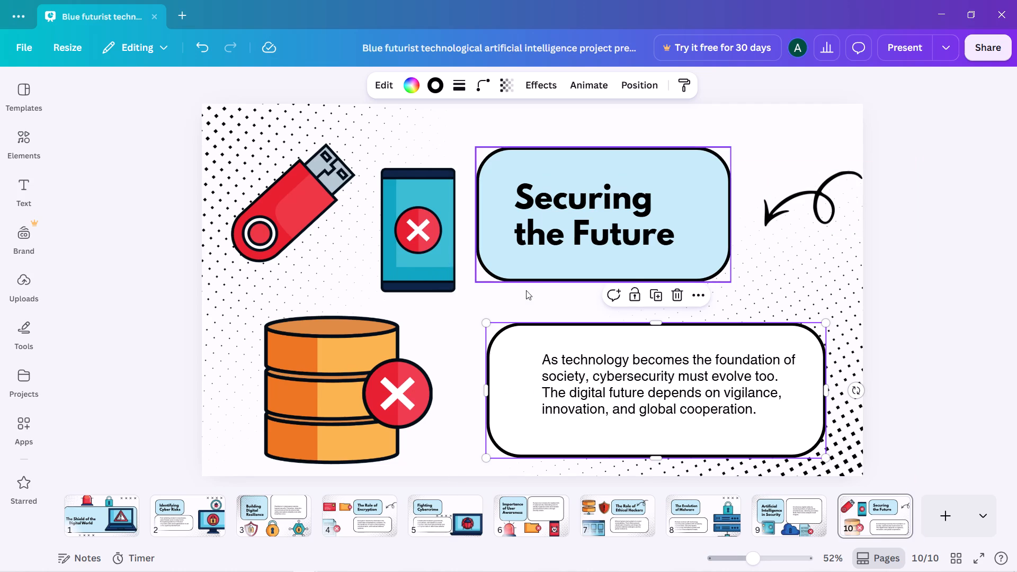
Shift page 10's "Securing the Future" title and its blue box slightly right and down.
drag(631, 242, 640, 246)
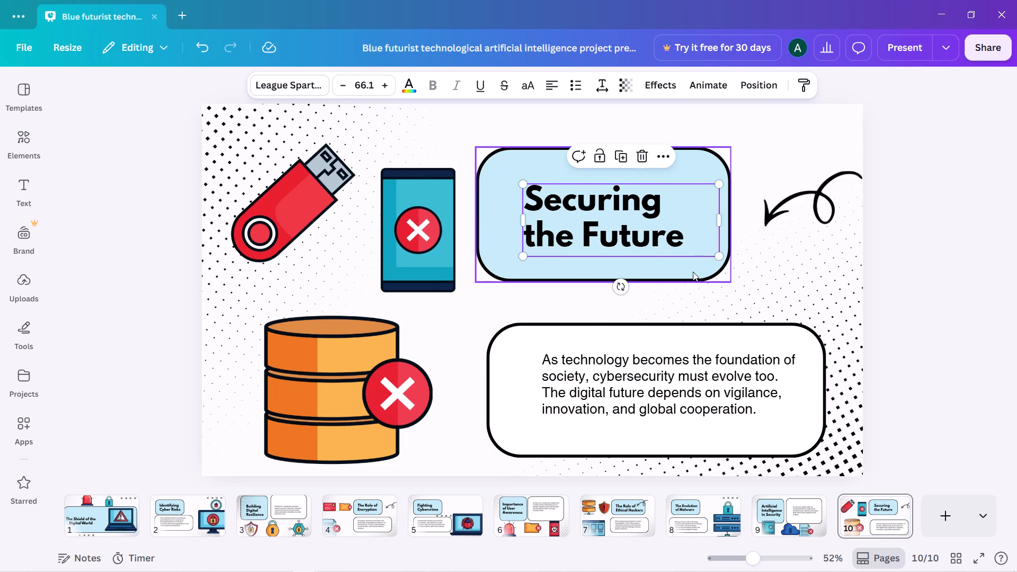
drag(693, 272, 708, 296)
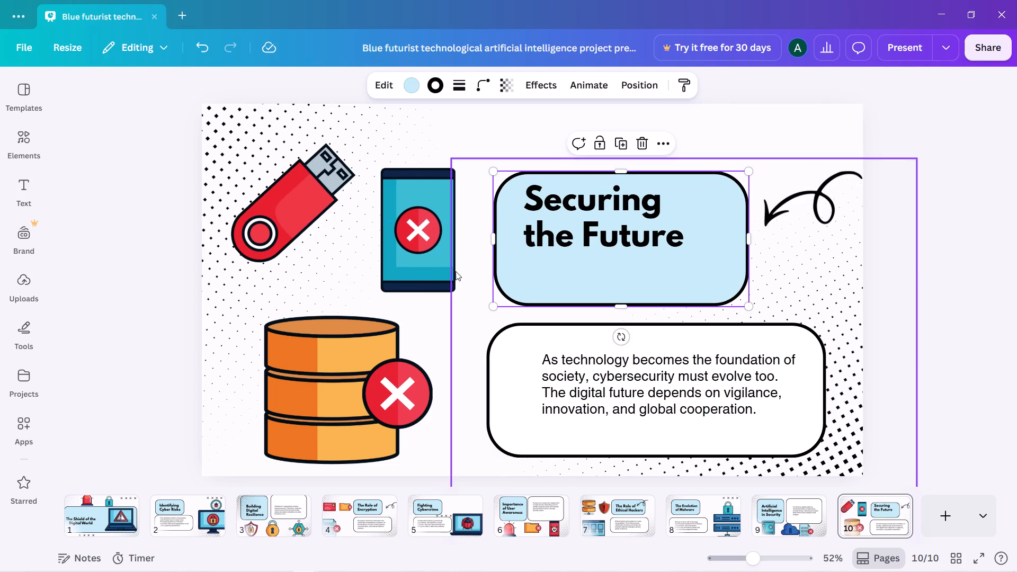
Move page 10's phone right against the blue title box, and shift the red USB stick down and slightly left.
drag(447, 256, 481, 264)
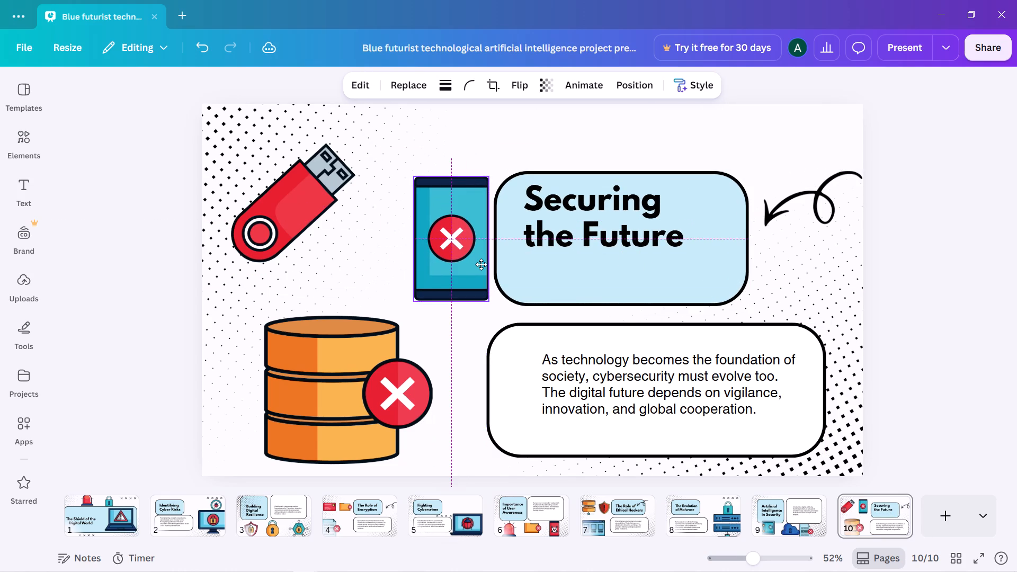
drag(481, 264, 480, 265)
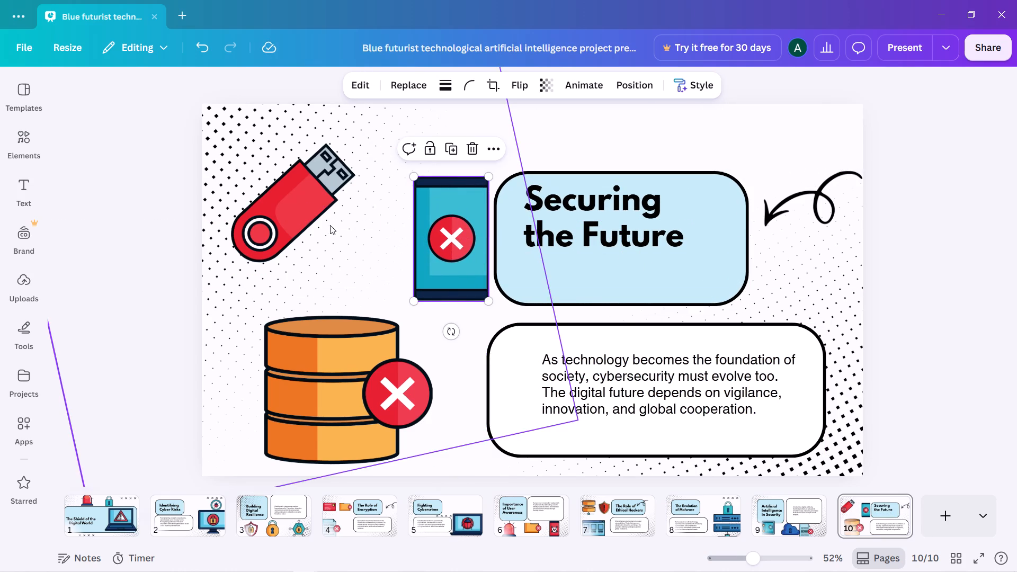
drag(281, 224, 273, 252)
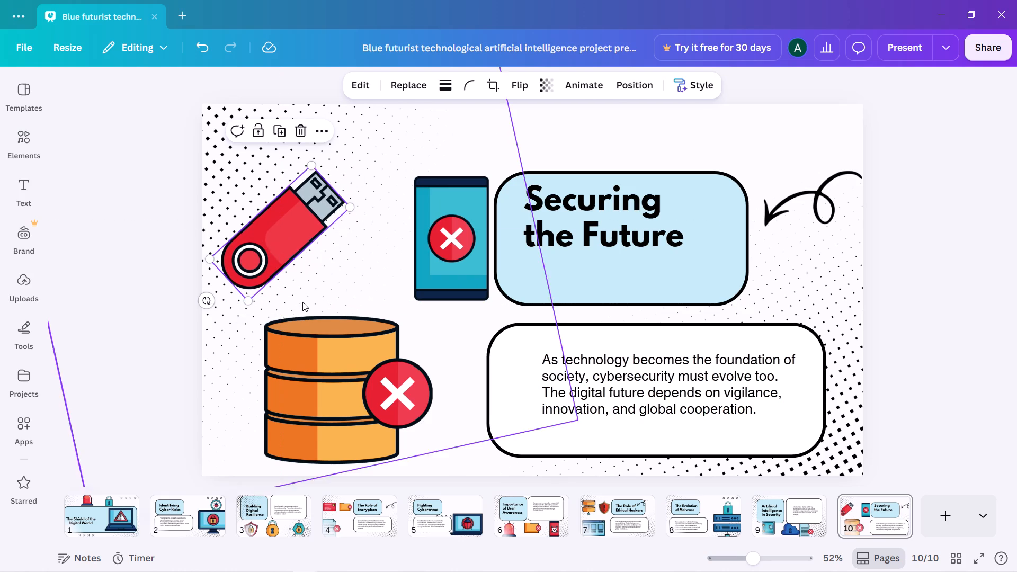
Move page 10's orange database illustration left toward the page edge, with its top level with the white box.
right_drag(346, 356, 367, 414)
drag(354, 396, 349, 396)
drag(347, 396, 334, 396)
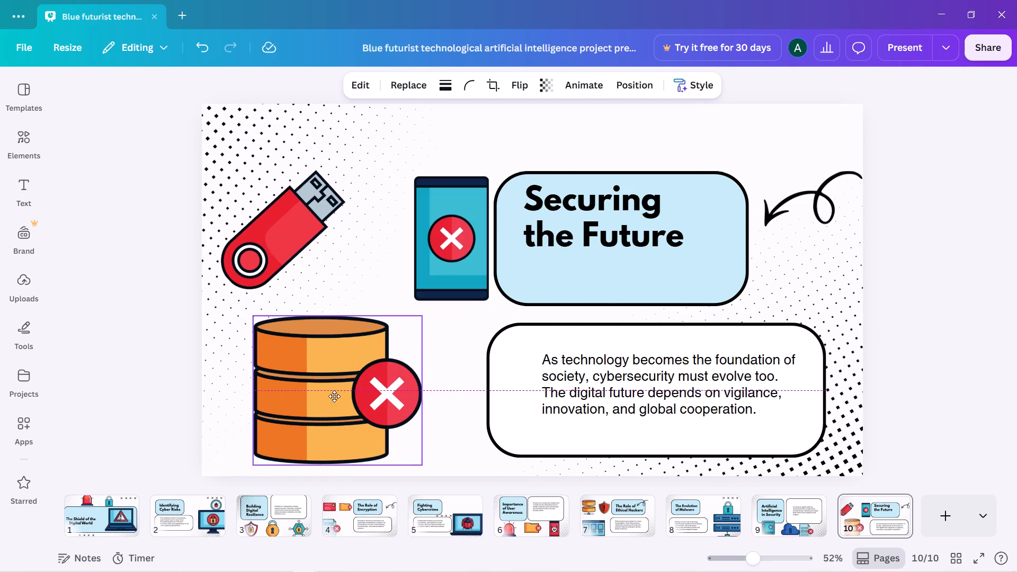
drag(334, 396, 335, 403)
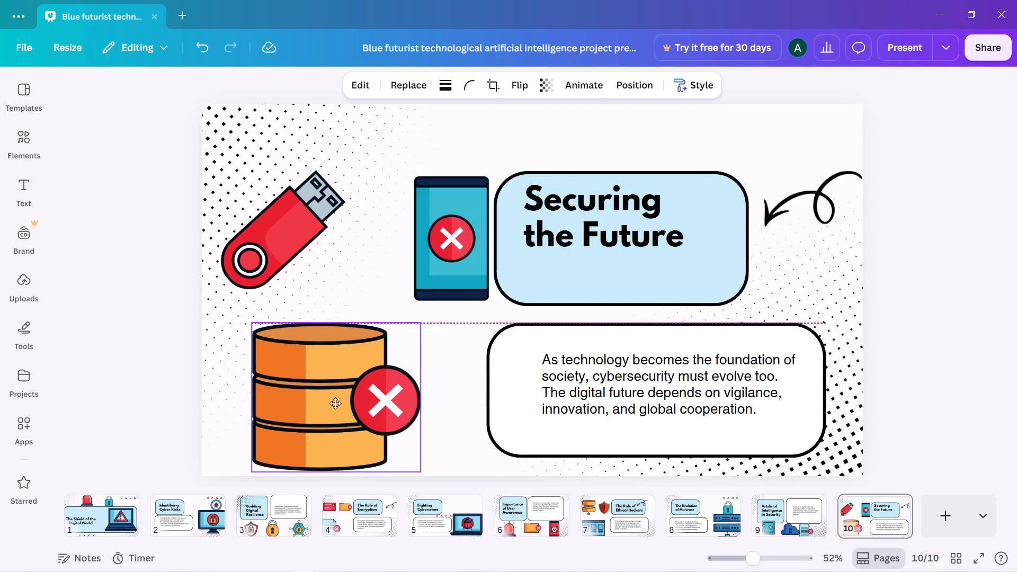
drag(335, 403, 293, 398)
drag(293, 398, 293, 399)
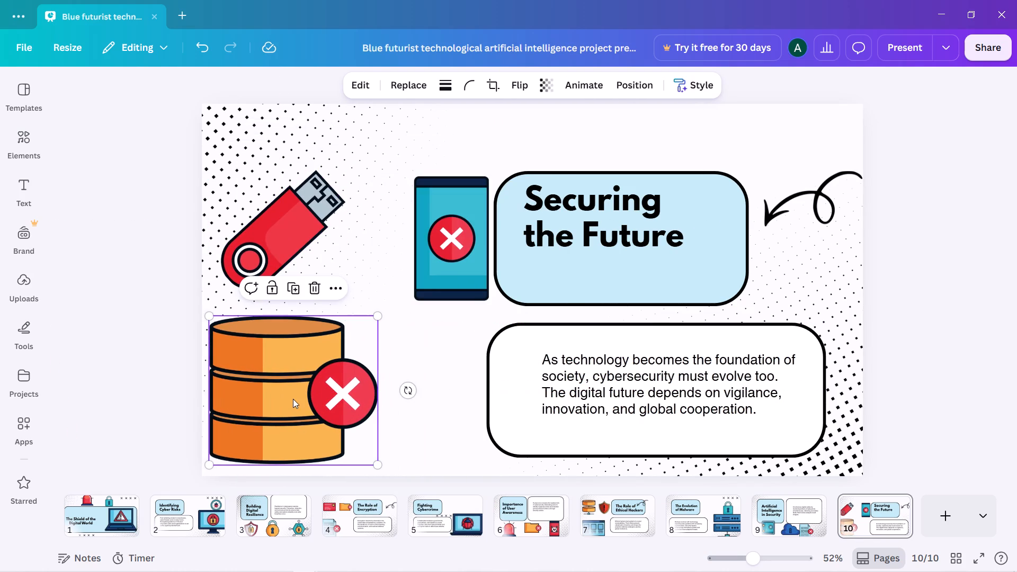
drag(293, 399, 292, 404)
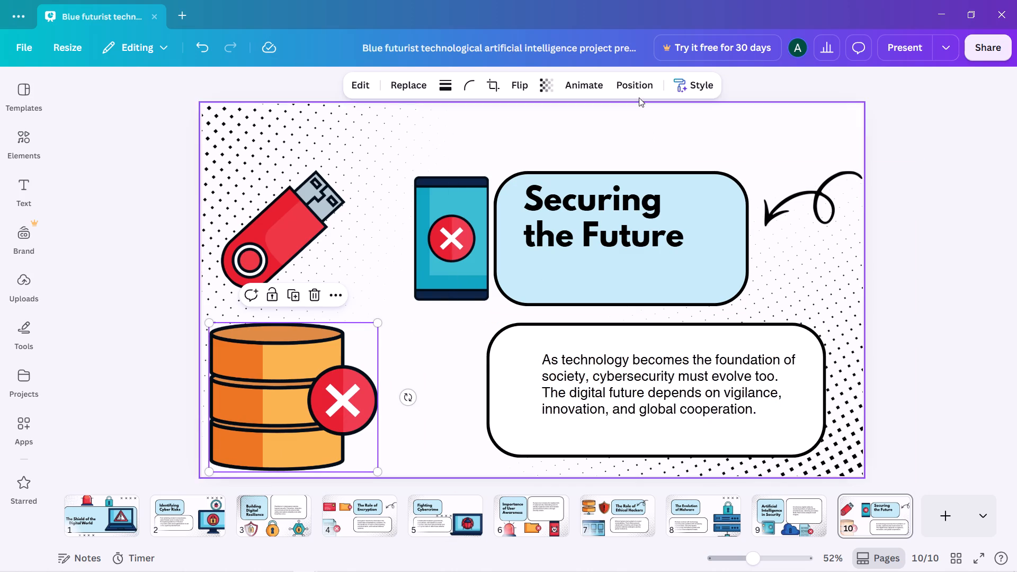
Place page 10's red USB stick slightly right and down, just above the database illustration.
drag(311, 195, 321, 207)
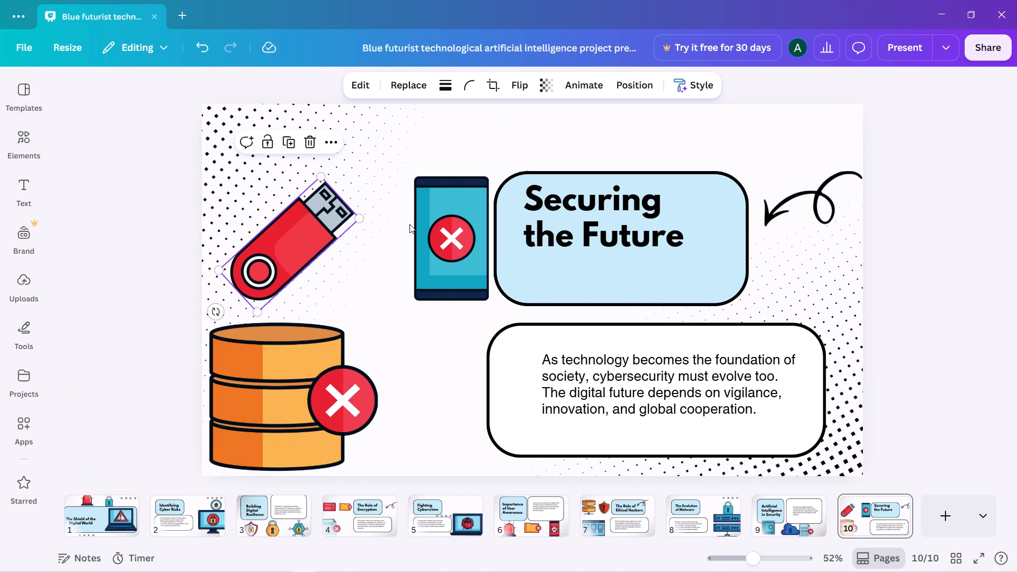
Move page 10's phone illustration down and left, between the USB stick and database and the two text boxes.
drag(418, 242, 399, 314)
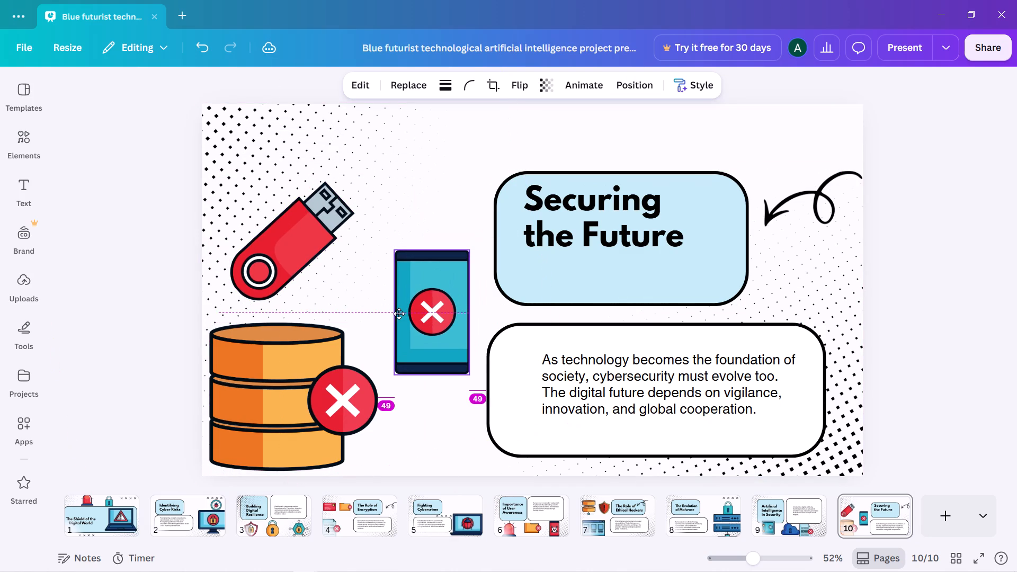
drag(399, 314, 398, 314)
click(398, 314)
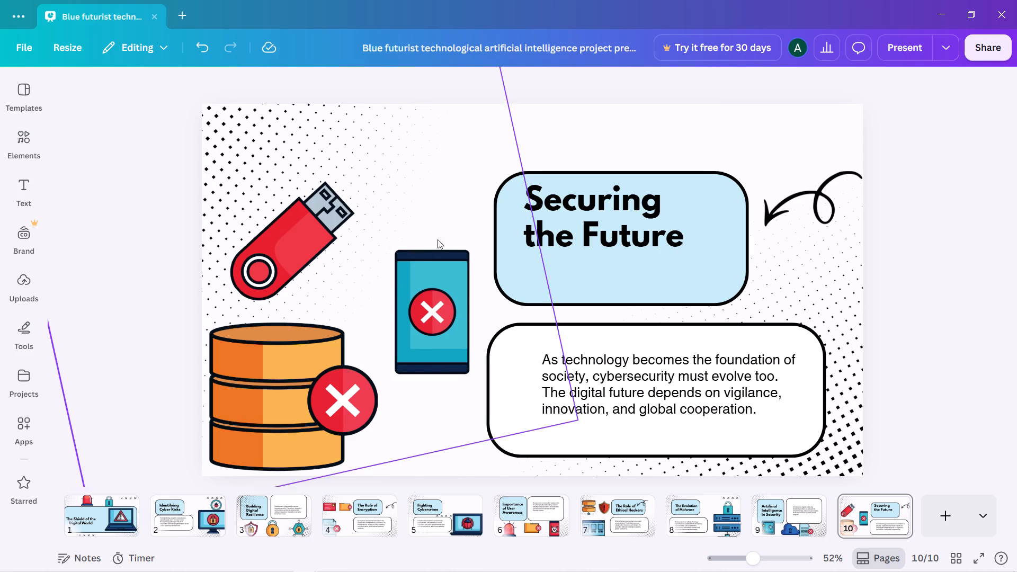
On page 4, move the blue document illustration right and slightly up, closer to the white text box.
click(400, 514)
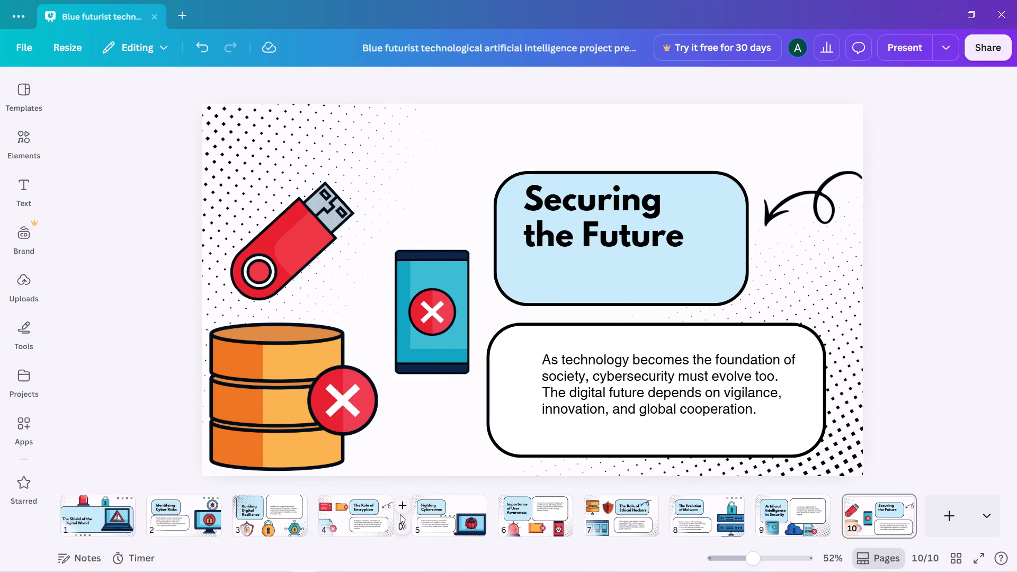
click(385, 521)
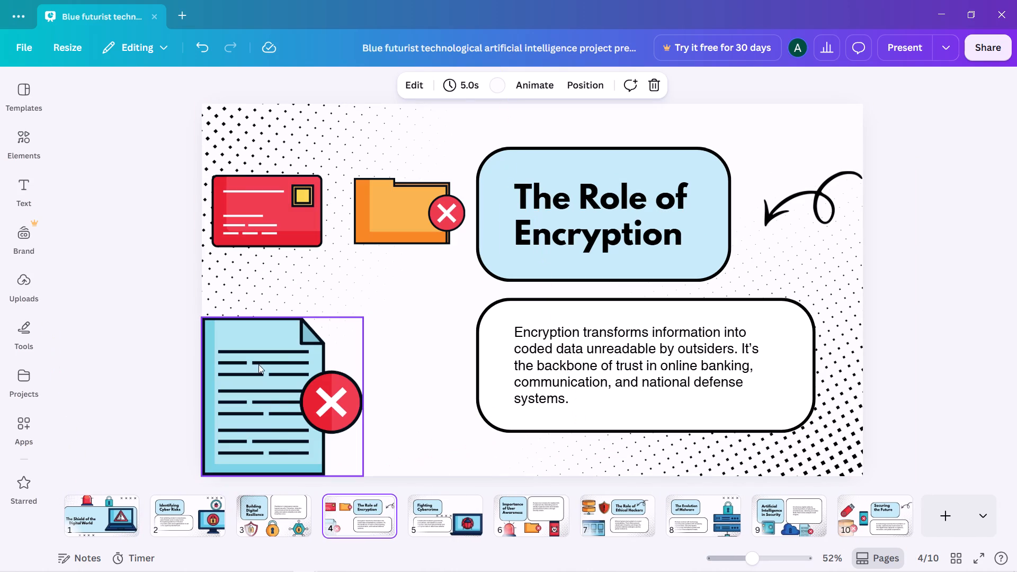
drag(258, 364, 334, 343)
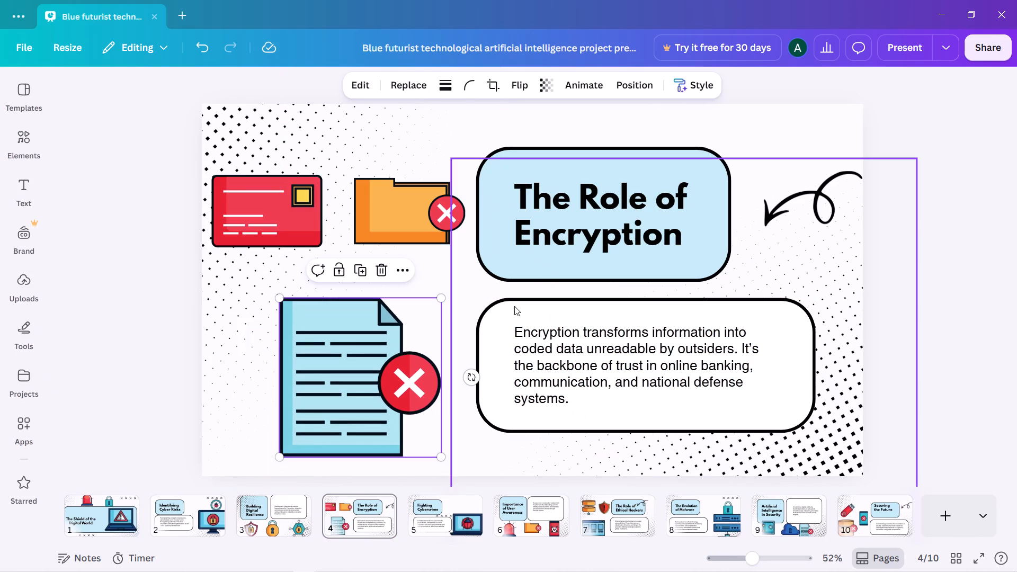
Shift page 4's encryption paragraph and its white box slightly left and down.
drag(531, 405, 521, 416)
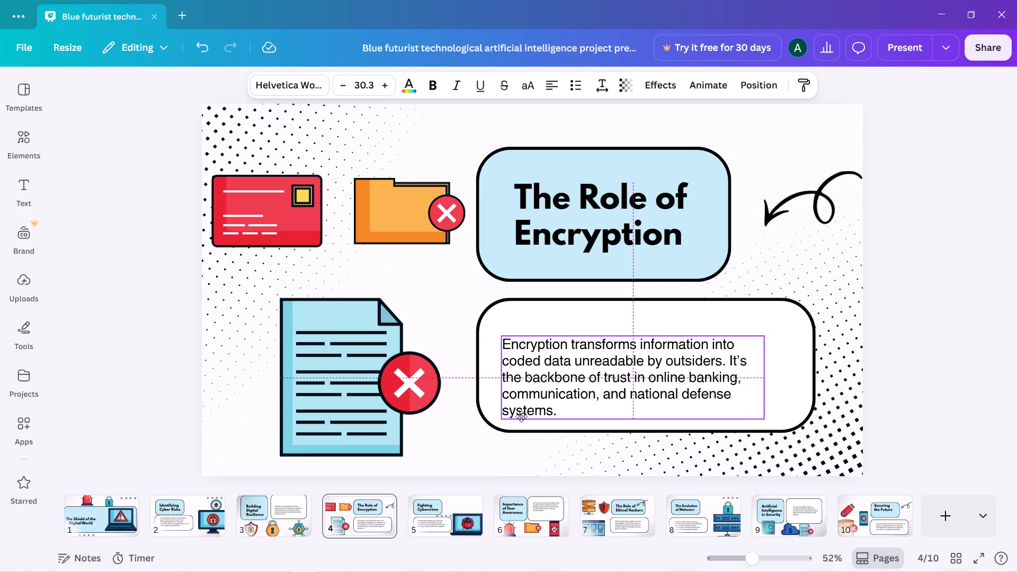
drag(521, 416, 521, 416)
drag(504, 426, 495, 437)
Open page 6 of the presentation.
click(554, 521)
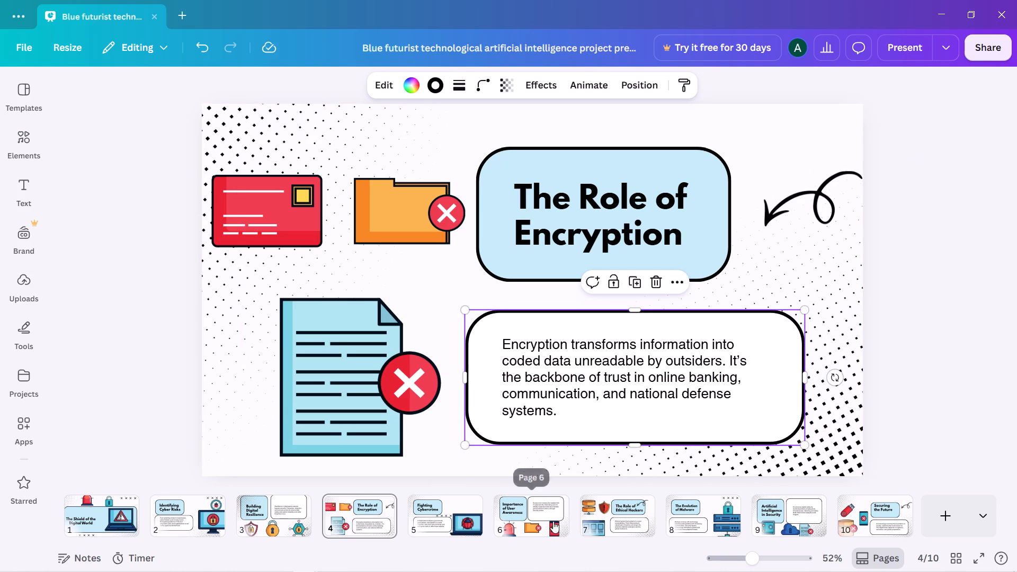
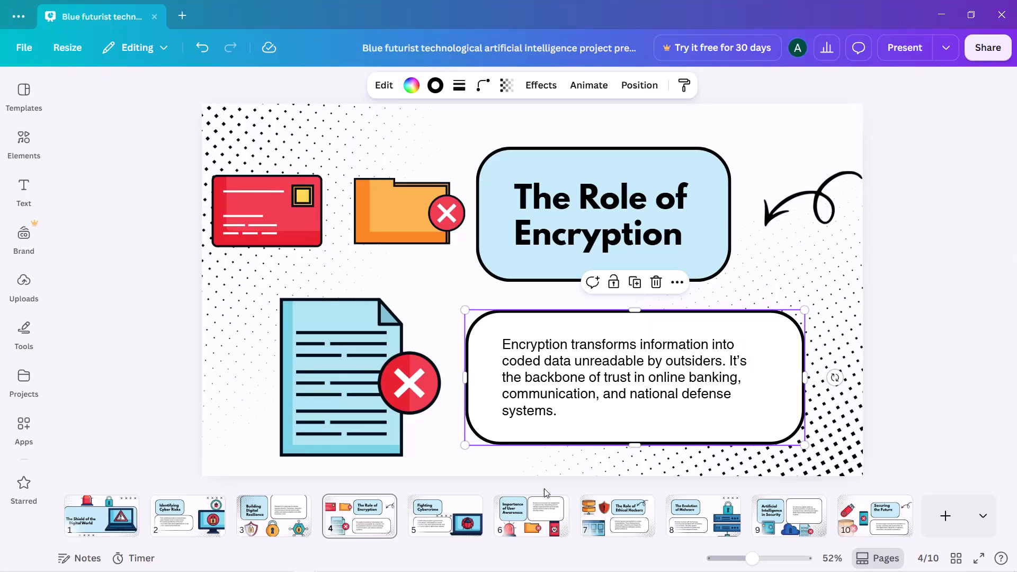
Shift page 4's encryption paragraph slightly left inside its white box.
drag(677, 378, 668, 377)
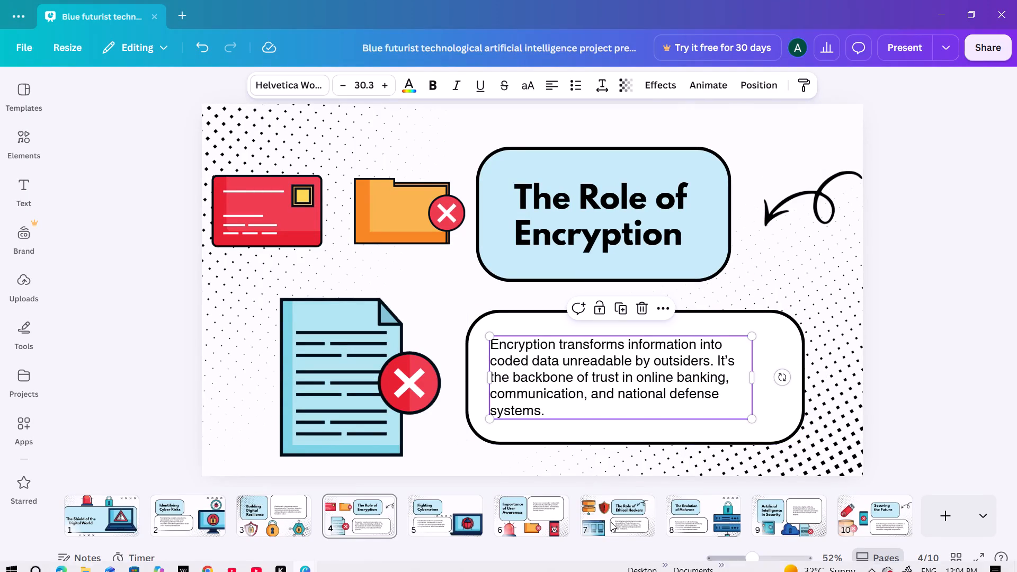
On page 7, move the white box slightly down and right, and lower the ethical hackers paragraph within it.
click(613, 510)
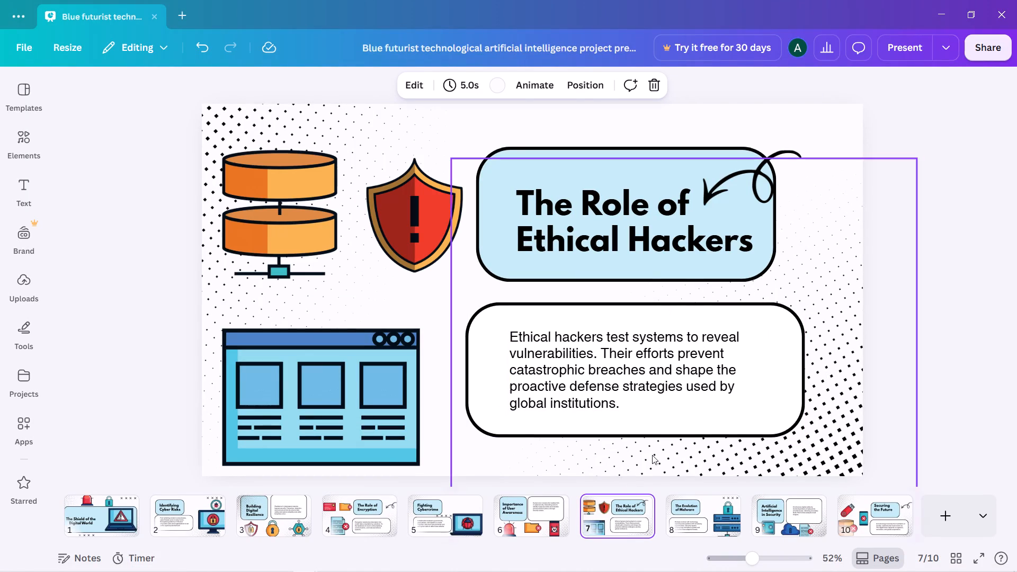
drag(670, 412, 674, 431)
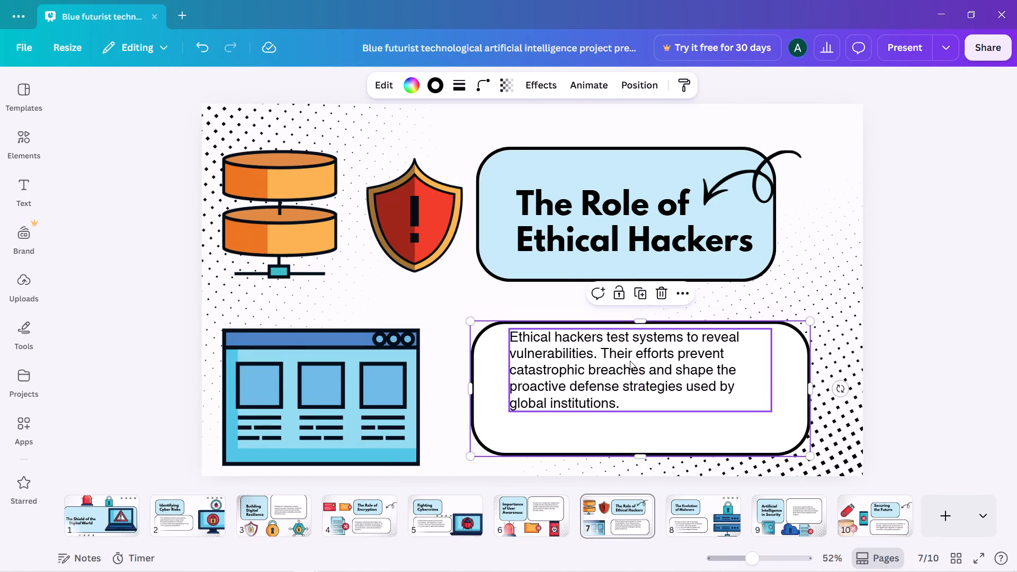
drag(630, 361, 629, 401)
On page 5, shift the collaboration paragraph and its white box slightly left and down, away from the blue title box.
click(452, 503)
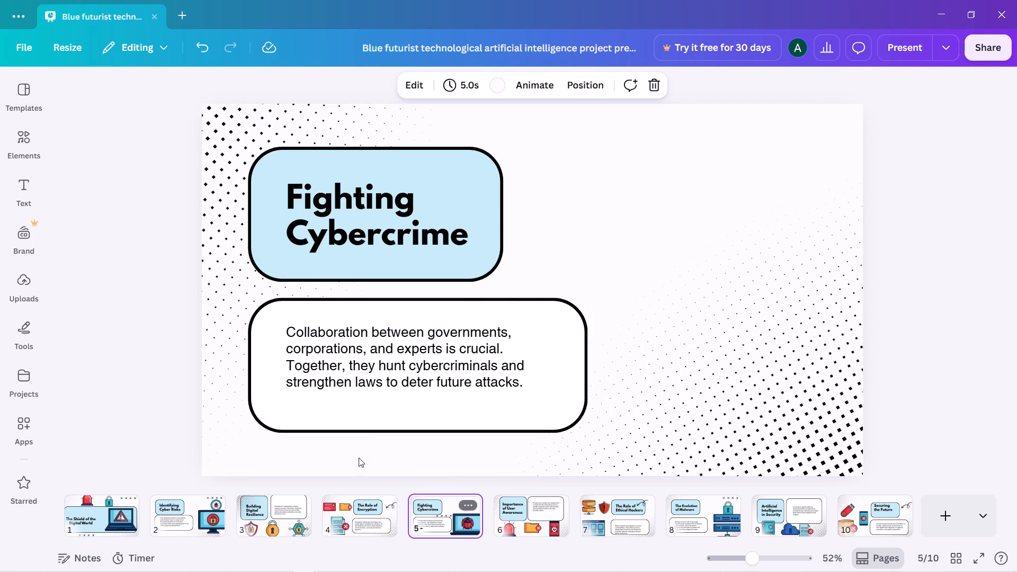
drag(523, 379, 508, 390)
drag(559, 390, 541, 409)
Move page 5's row of X marks up and right, placing it just above the laptop illustration.
drag(566, 289, 673, 235)
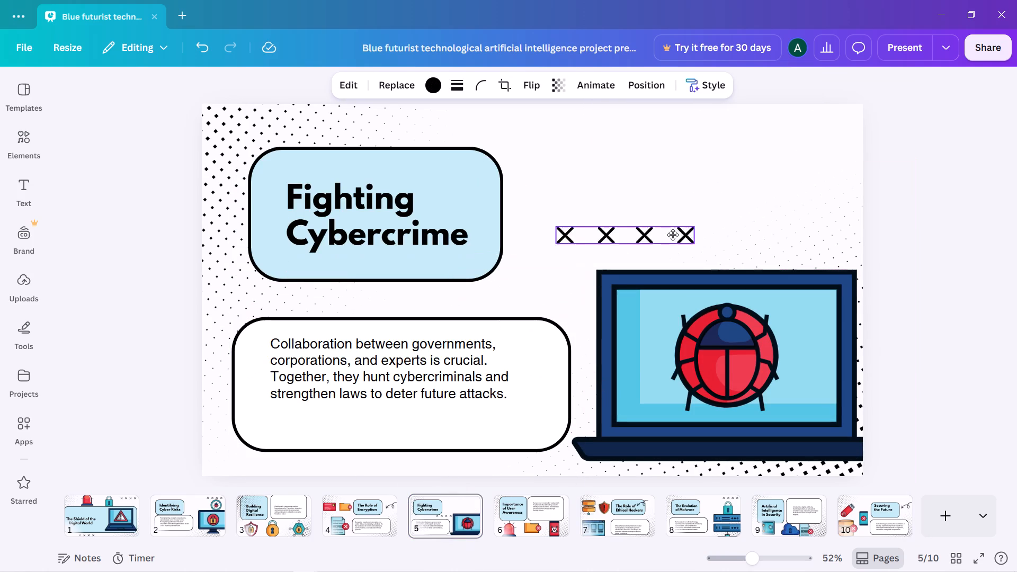
drag(673, 235, 809, 245)
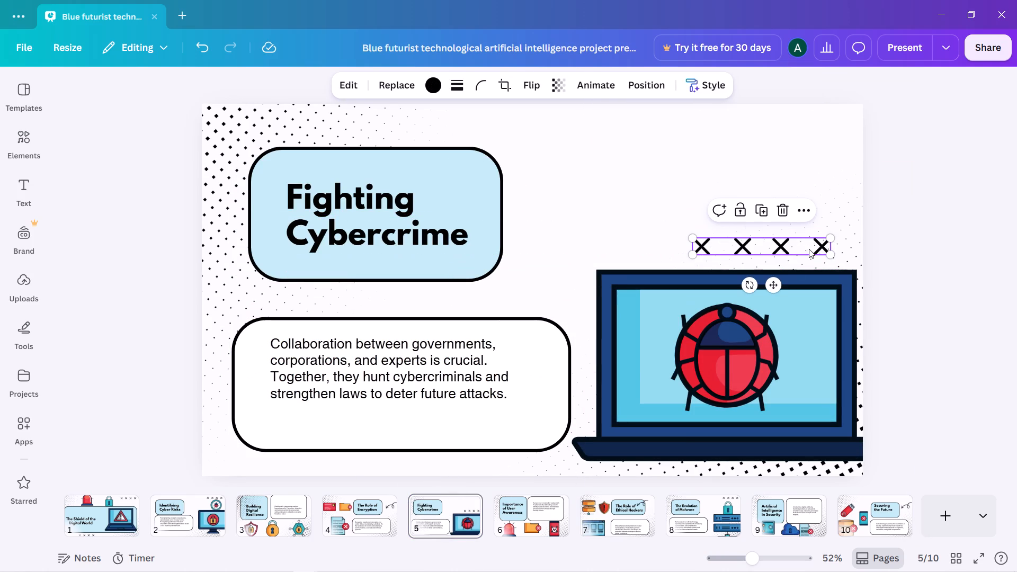
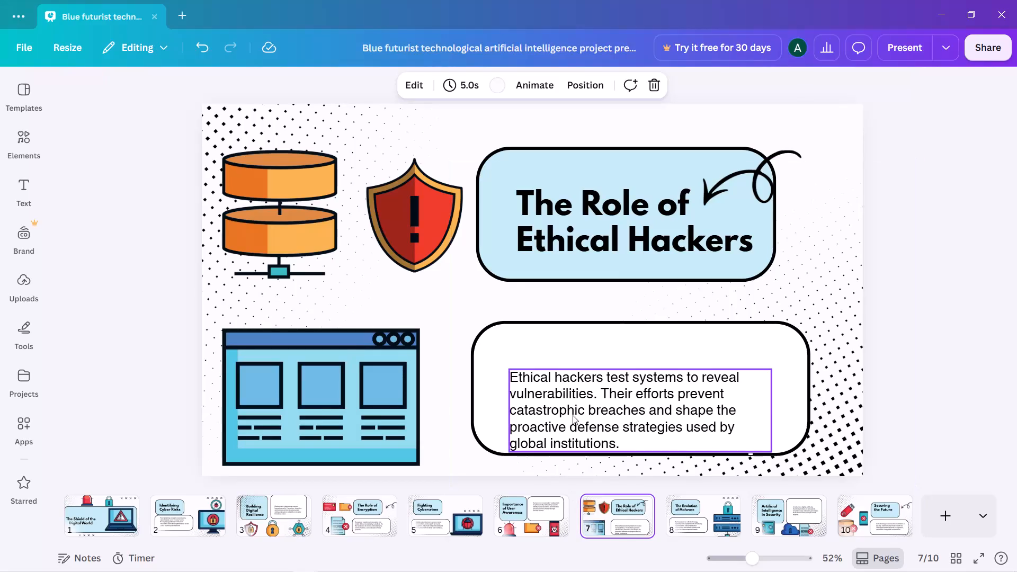
On page 7, move the ethical hackers paragraph up and slightly left inside its white box, and raise the red shield slightly.
drag(574, 419, 593, 409)
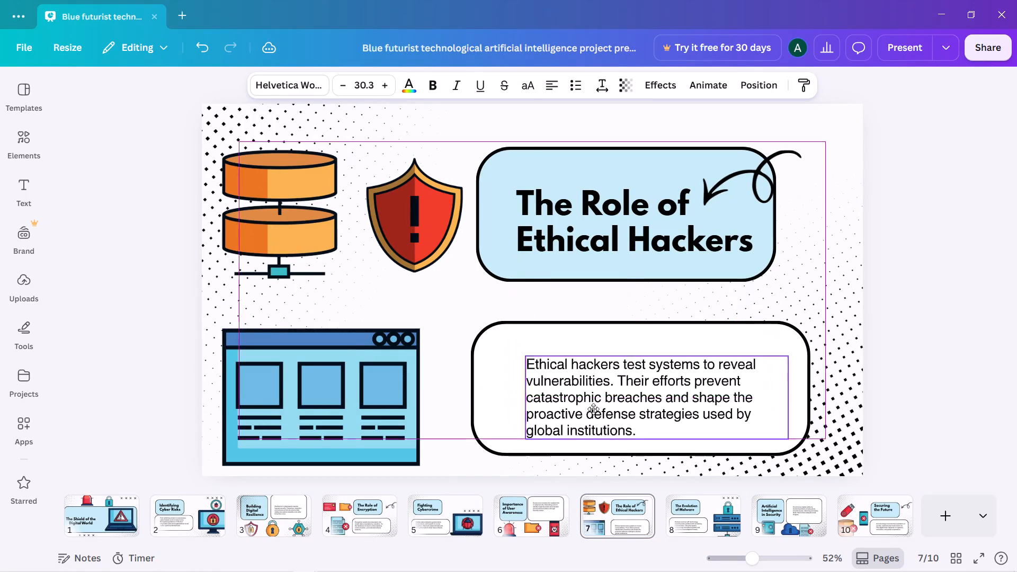
drag(593, 409, 562, 401)
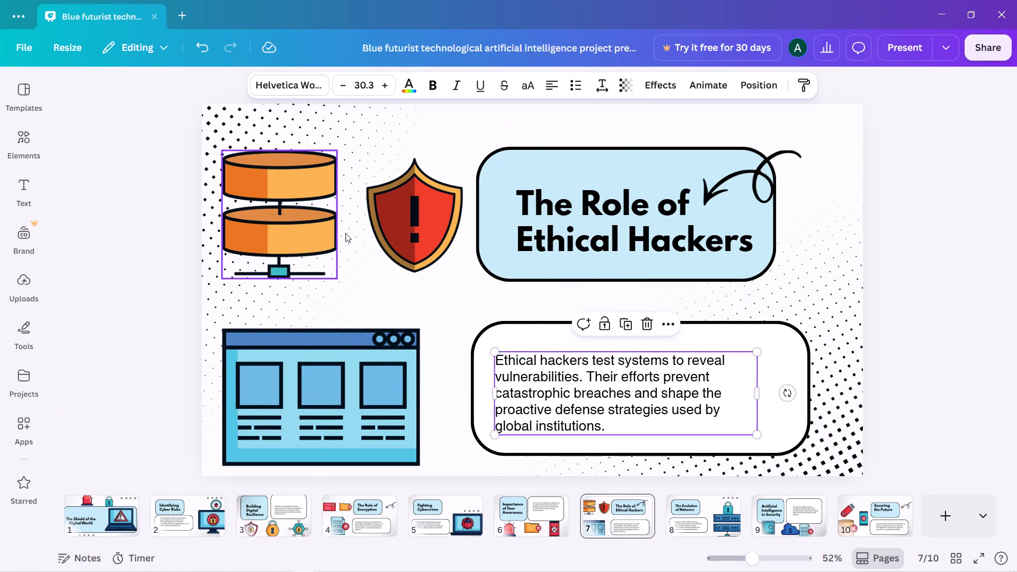
drag(422, 238, 421, 222)
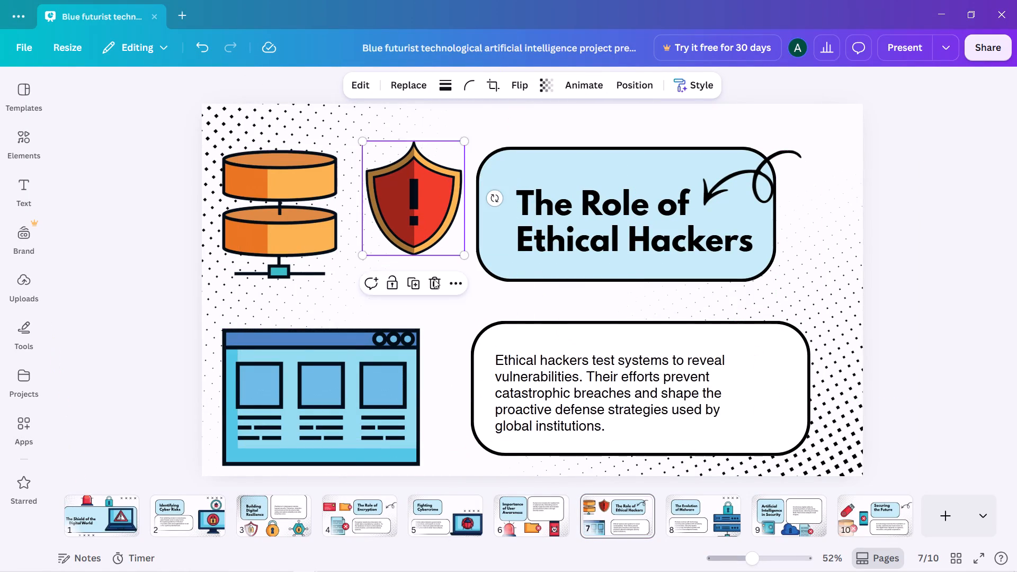
right_drag(385, 397, 350, 452)
On page 3, nudge the dotted background pattern slightly, and shift the orange padlock slightly left and up between the other two illustrations.
click(255, 530)
click(273, 524)
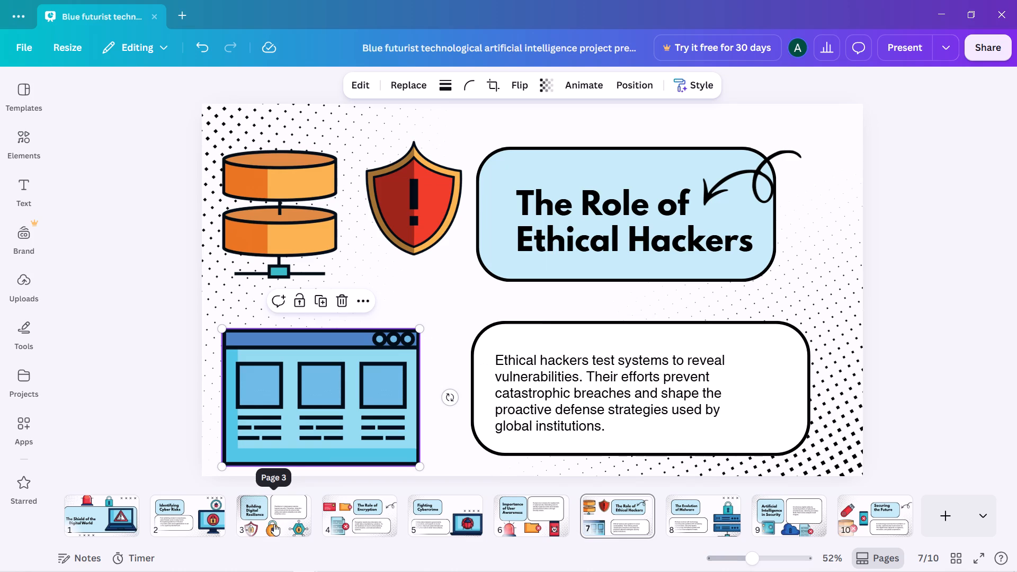
drag(514, 427, 521, 413)
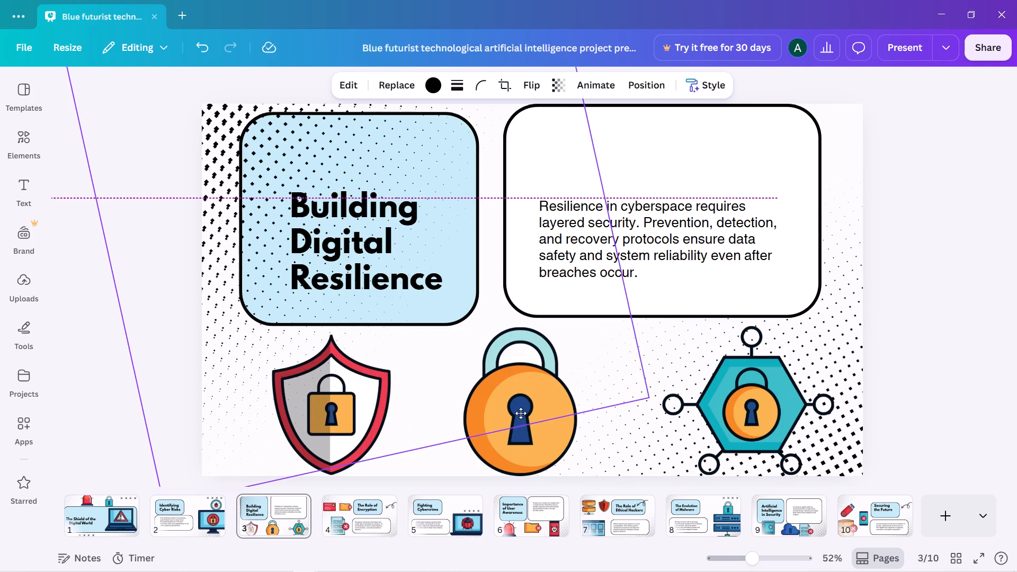
drag(521, 413, 521, 413)
drag(560, 436, 554, 430)
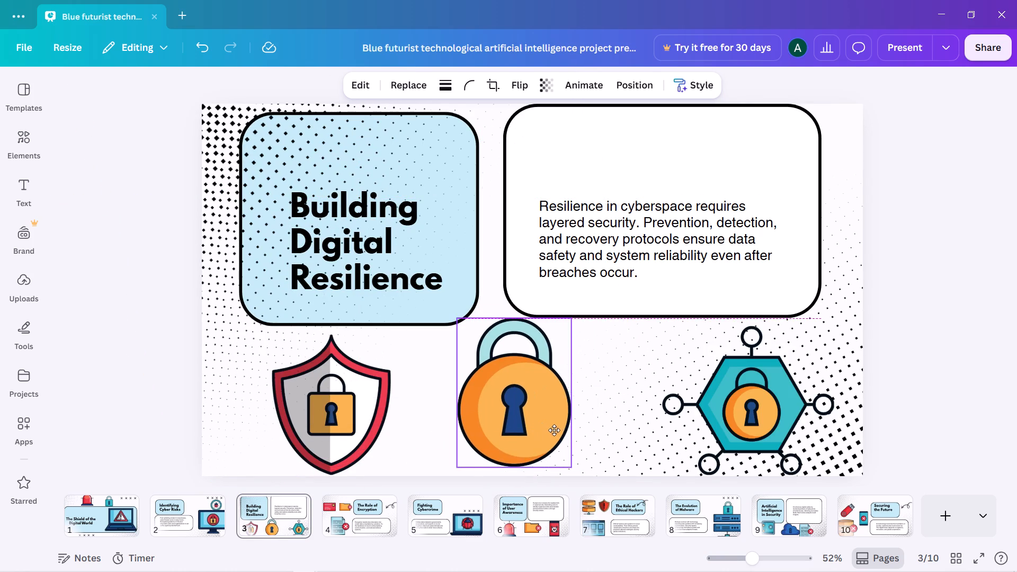
drag(554, 430, 552, 432)
On page 7, shift the white box slightly left and down around the ethical hackers paragraph.
click(628, 515)
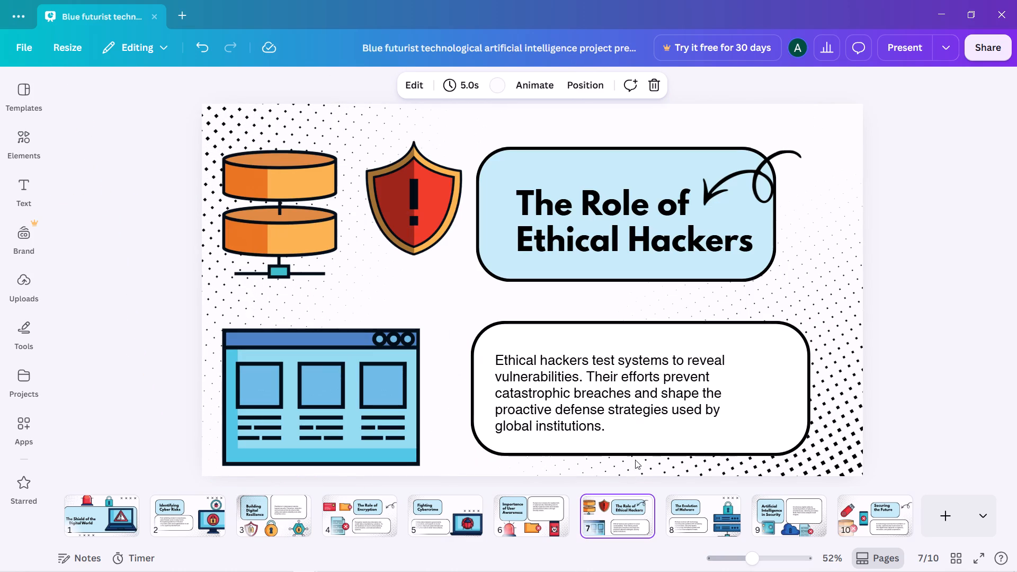
drag(786, 402, 736, 429)
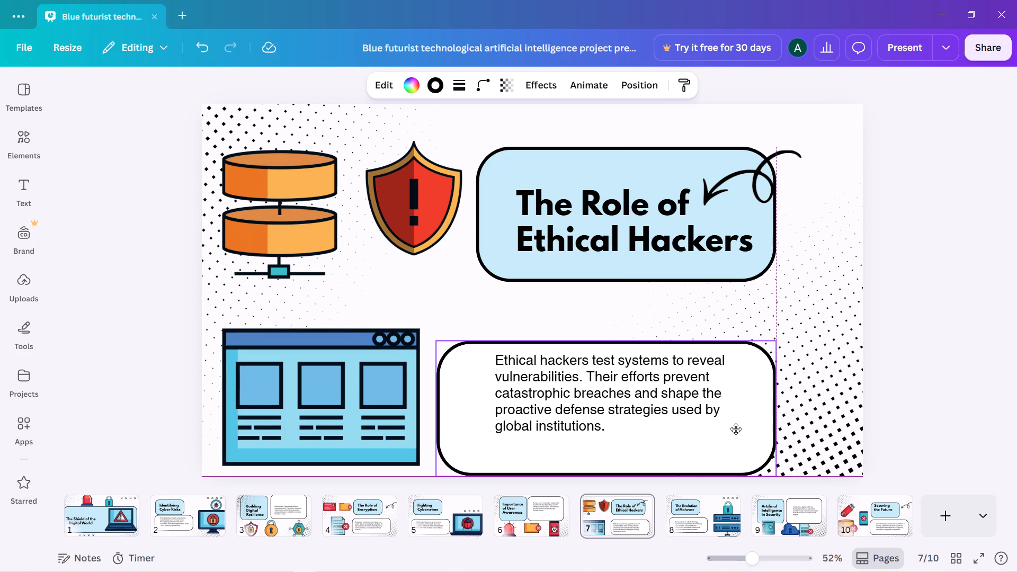
drag(736, 429, 763, 416)
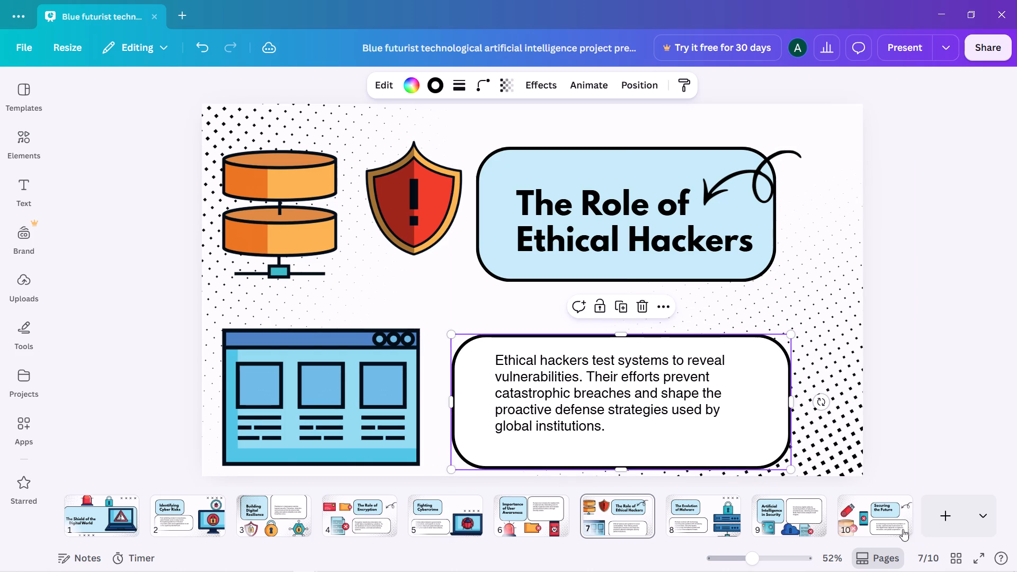
On page 10, shift the white box behind the closing paragraph slightly right and up.
click(888, 517)
drag(715, 425, 727, 419)
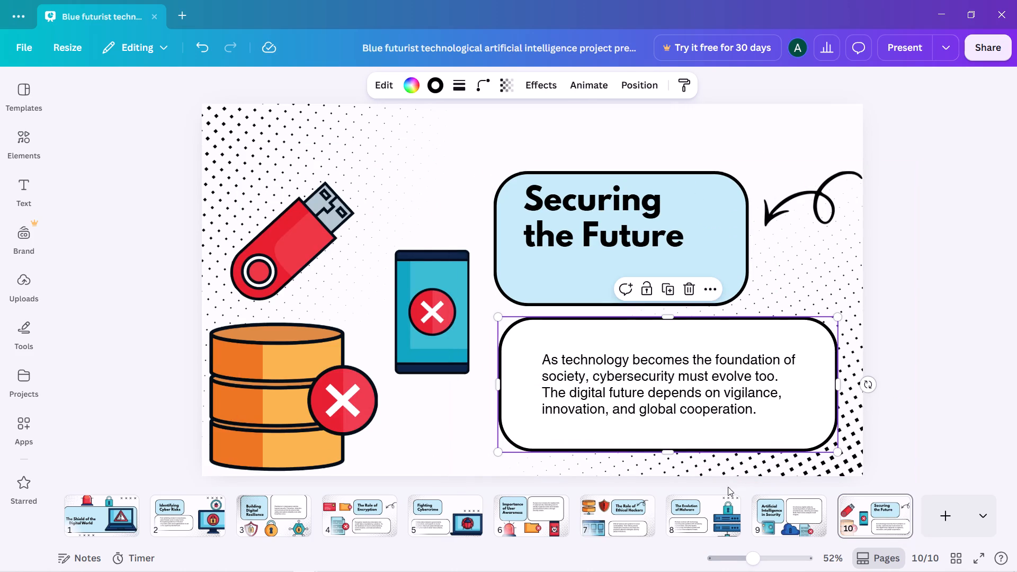
On page 8, move the teal padlock off the servers to sit just beside the blue title box.
click(728, 511)
drag(752, 221, 625, 258)
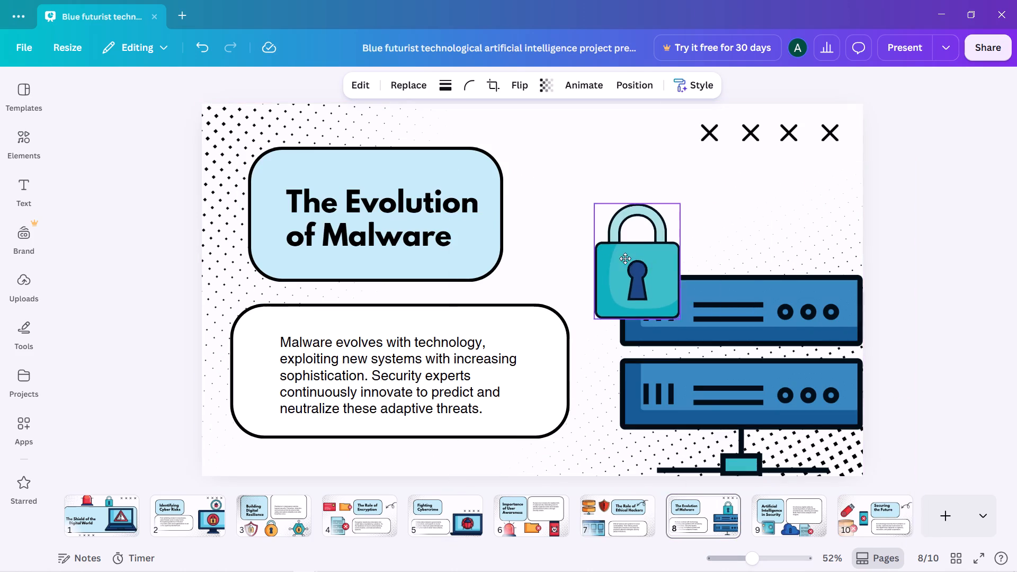
drag(625, 258, 566, 235)
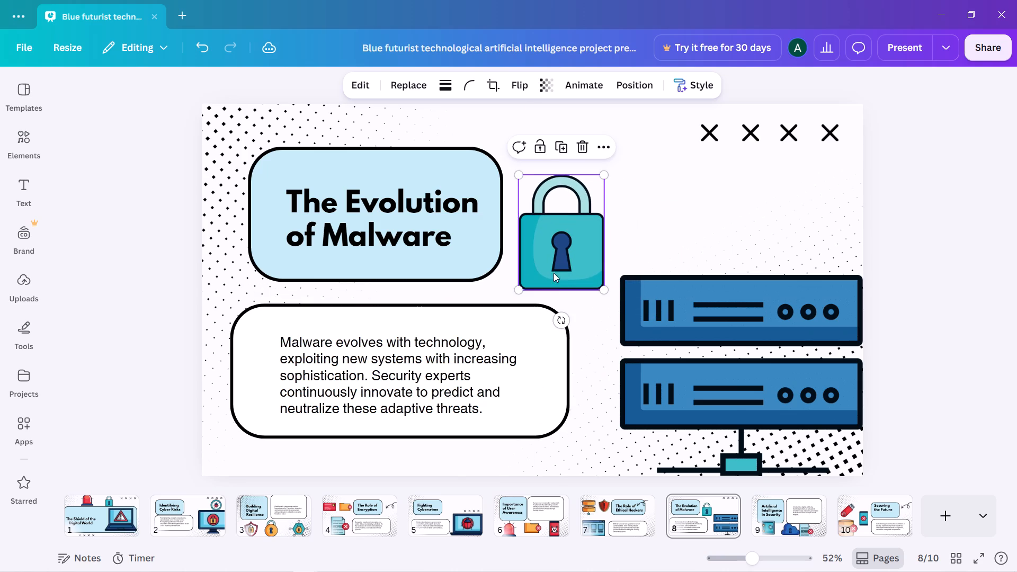
On page 4, shift the document illustration slightly right and down, and move the orange folder up and right against the blue title box.
click(388, 497)
right_click(388, 497)
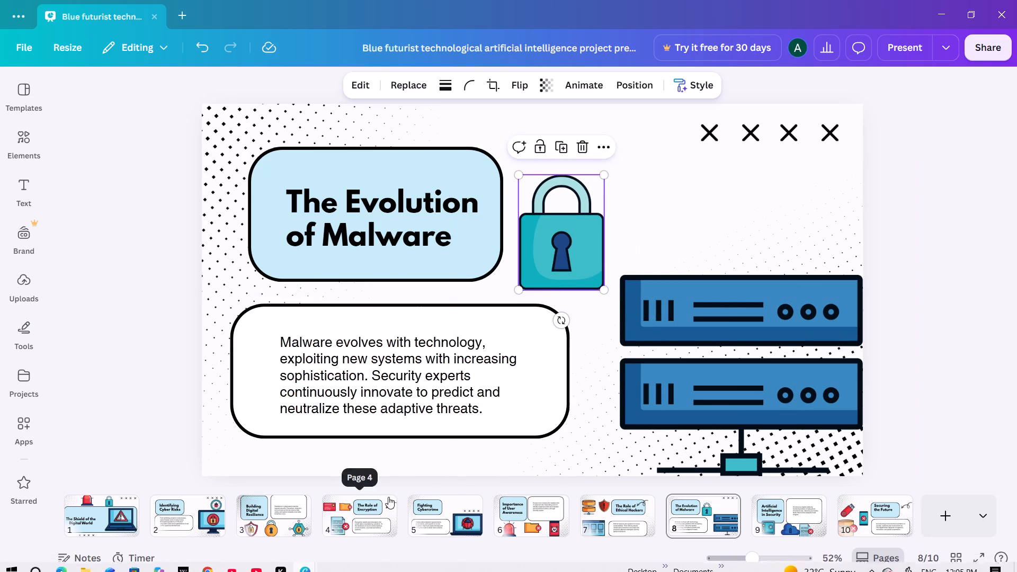
click(378, 501)
drag(422, 380, 397, 387)
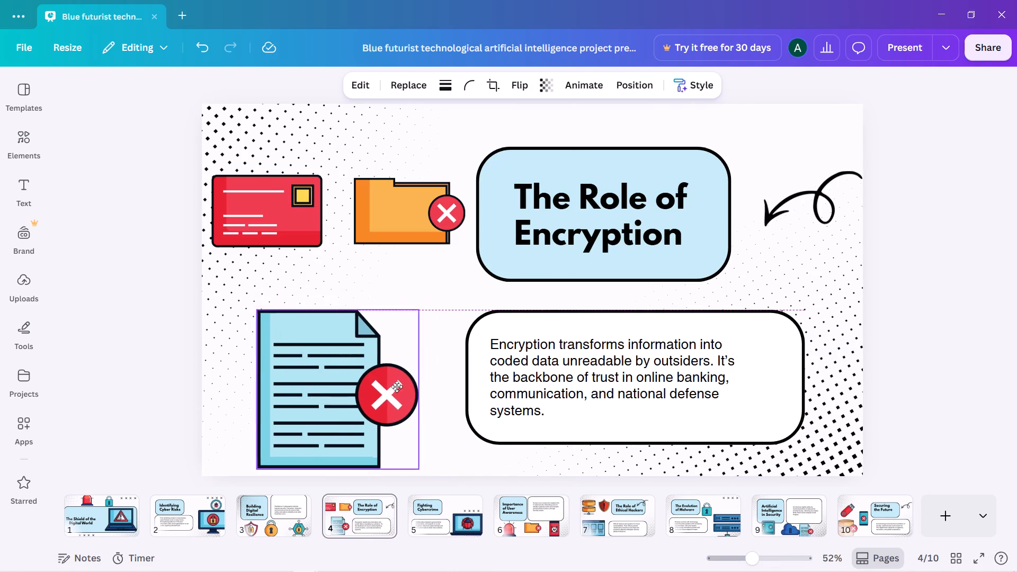
drag(397, 387, 436, 388)
drag(426, 221, 438, 209)
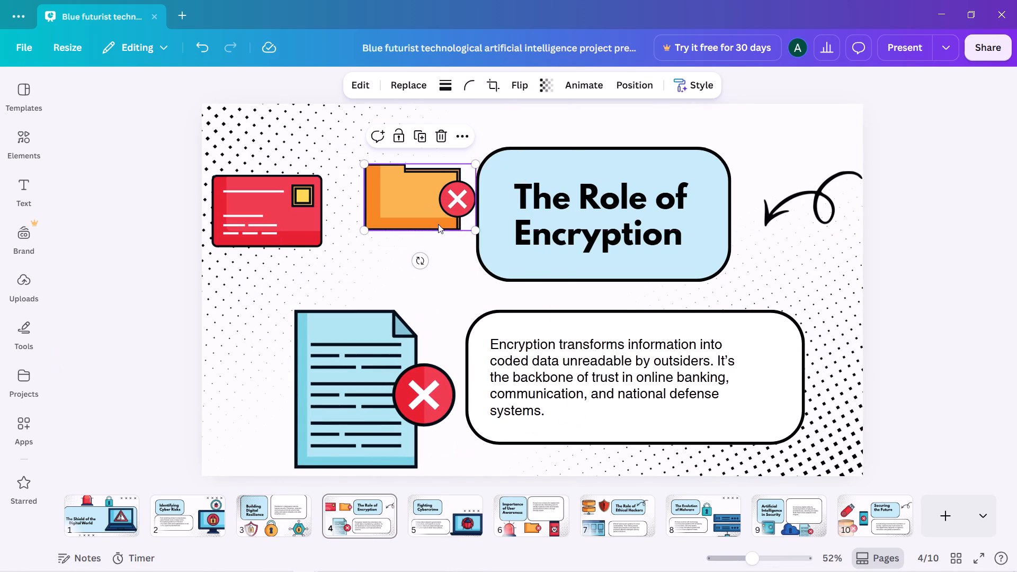
On page 2, shift the white box and its phishing paragraph slightly left and down, away from the blue title box.
click(179, 533)
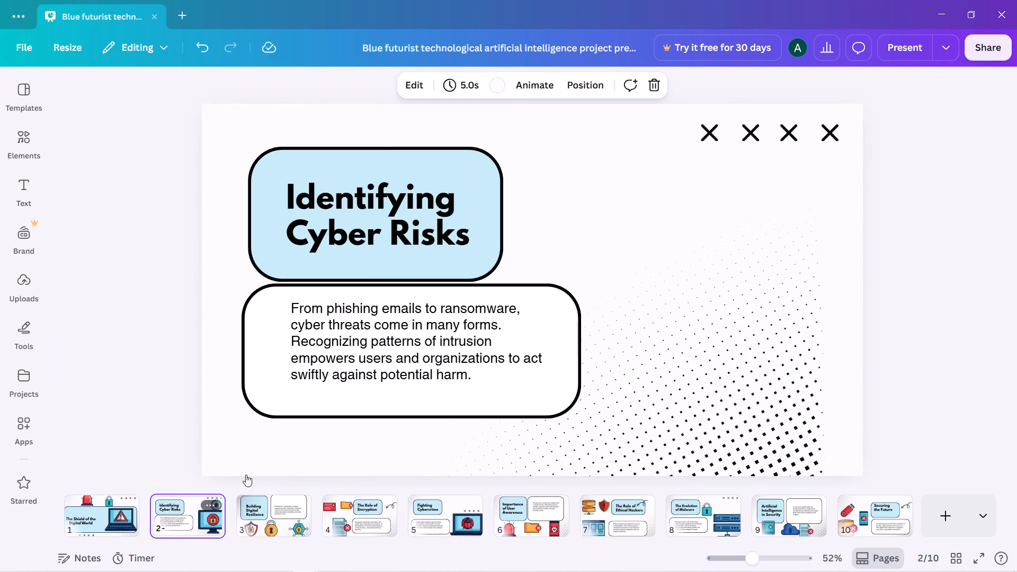
drag(454, 389, 441, 397)
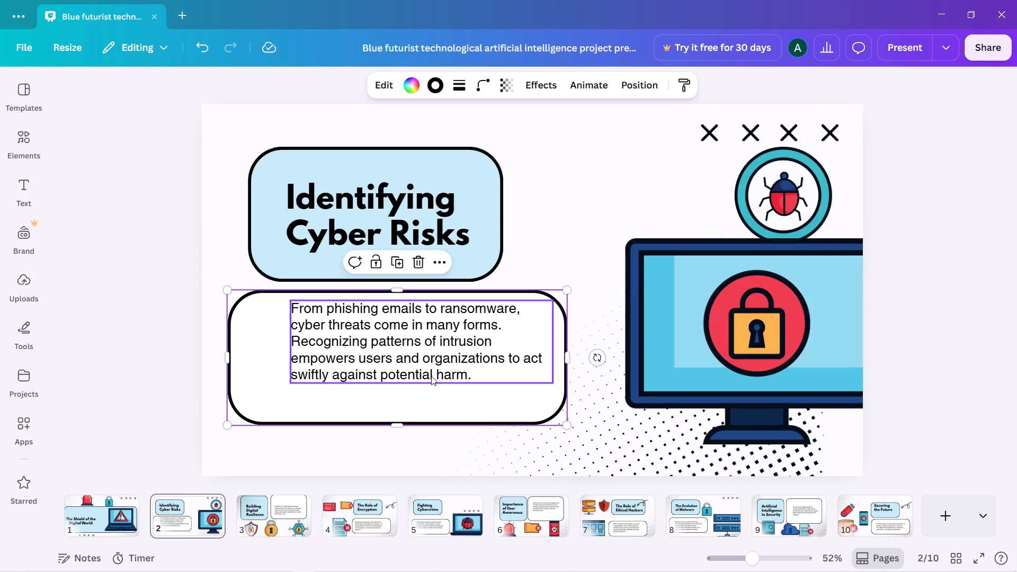
drag(431, 370, 415, 383)
Move page 2's blue title box slightly up and right behind the heading.
drag(400, 258, 402, 257)
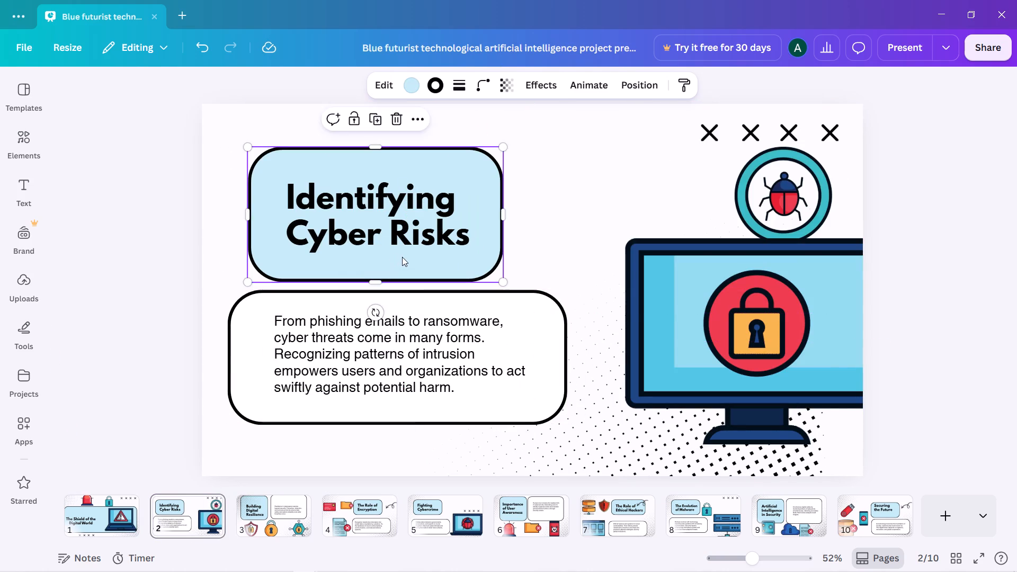
drag(402, 257, 408, 247)
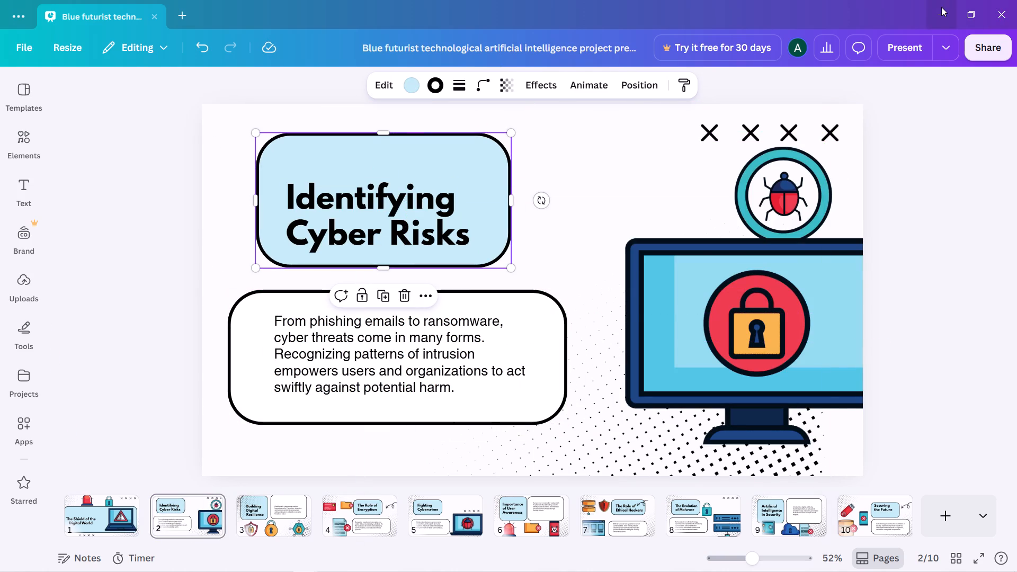